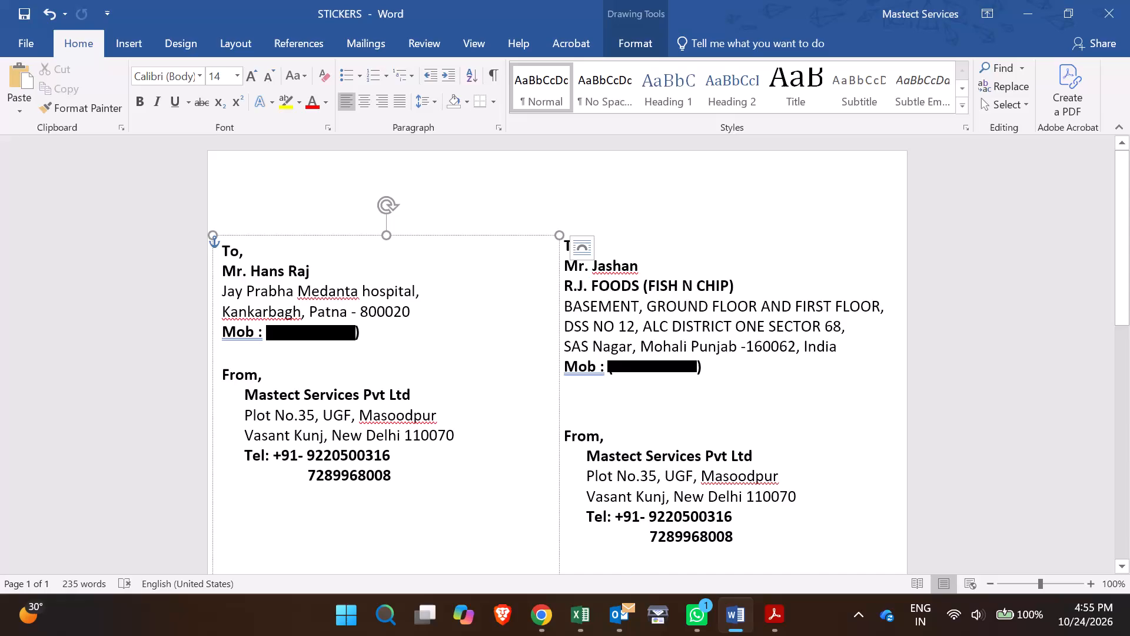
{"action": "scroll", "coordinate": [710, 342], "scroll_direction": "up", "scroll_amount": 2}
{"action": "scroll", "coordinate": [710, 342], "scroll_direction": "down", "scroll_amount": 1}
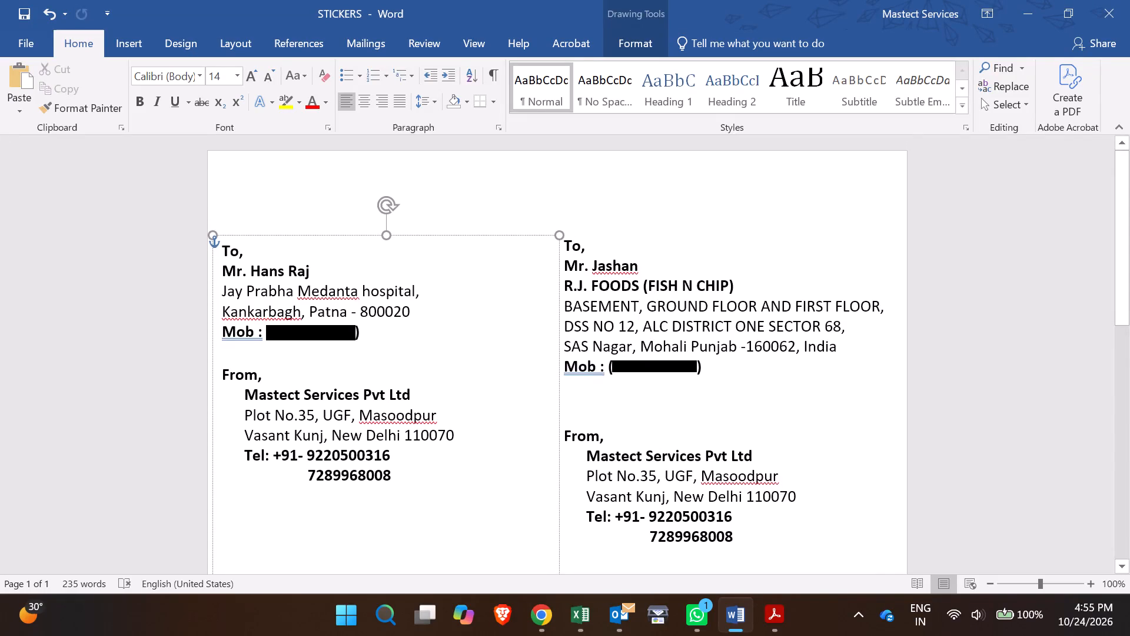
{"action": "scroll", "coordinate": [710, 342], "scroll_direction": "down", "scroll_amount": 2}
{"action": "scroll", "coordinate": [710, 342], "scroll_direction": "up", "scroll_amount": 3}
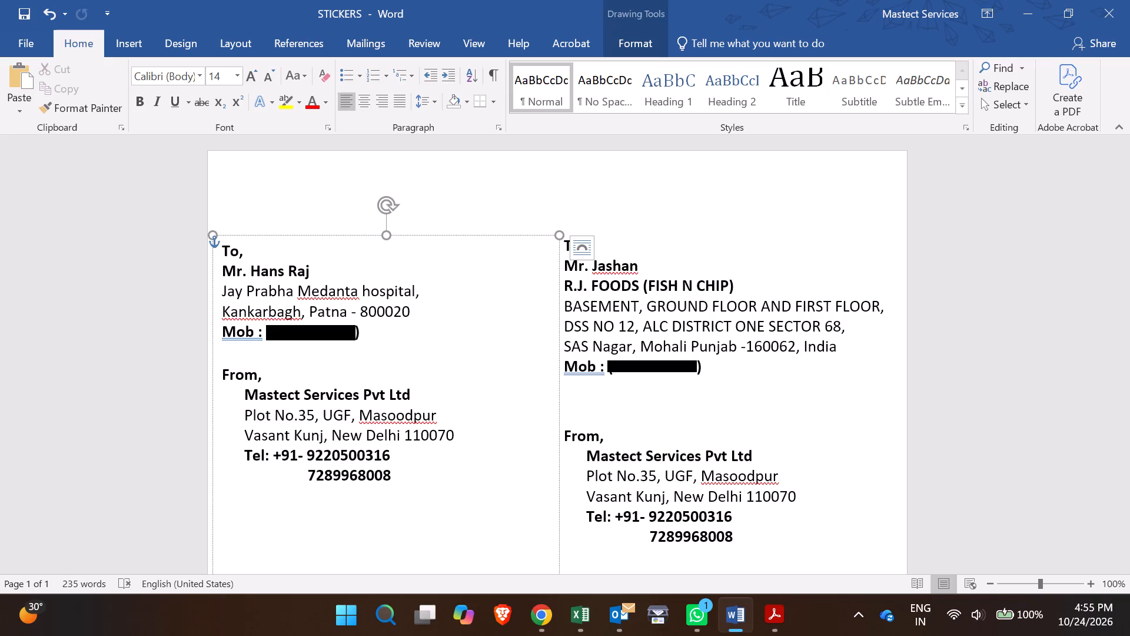
Switch to the ZISHAN-15 workbook in Excel, find part code 42.00.112P and set its quantity to 3.
{"action": "key", "text": "alt+Tab"}
{"action": "key", "text": "alt+Tab"}
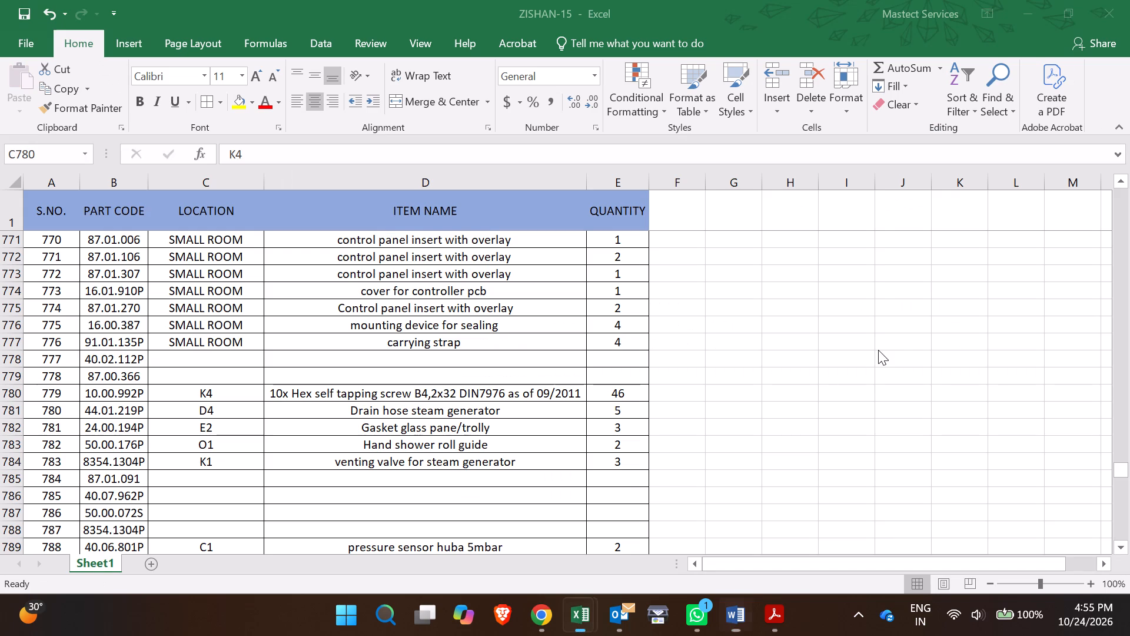
{"action": "key", "text": "ctrl+f"}
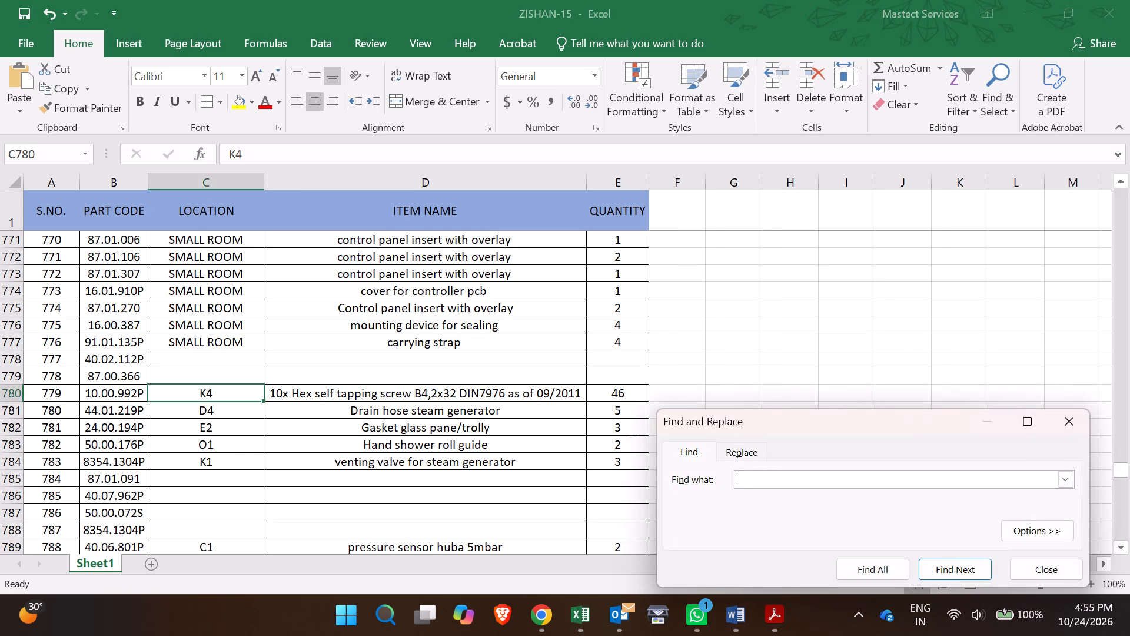
{"action": "type", "text": "42."}
{"action": "type", "text": "00.112P"}
{"action": "key", "text": "Return"}
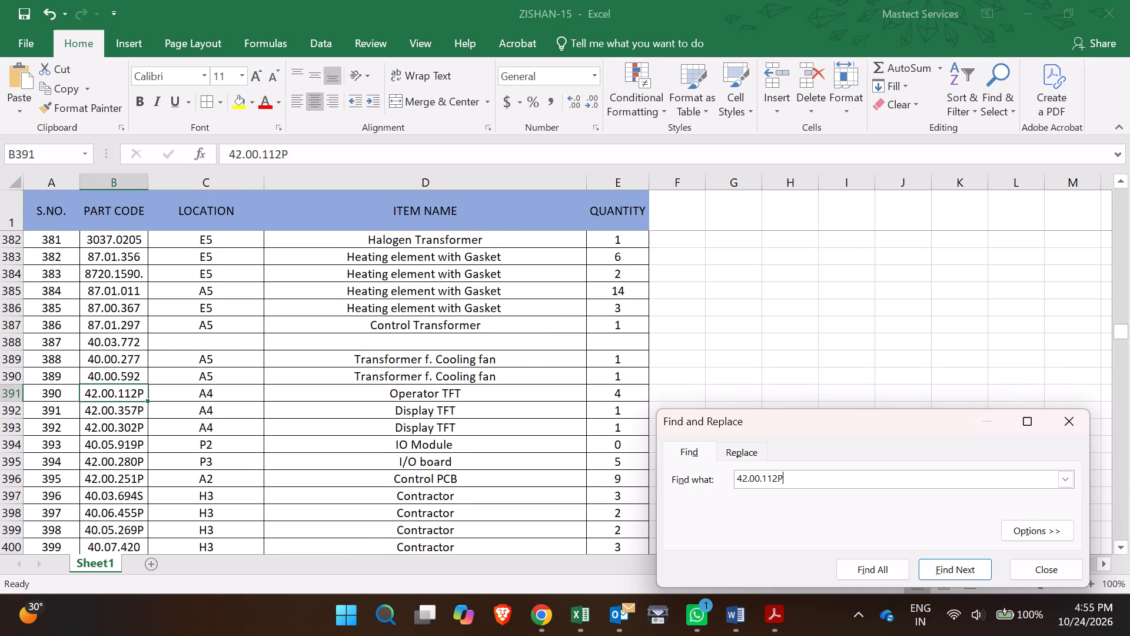
{"action": "key", "text": "Return"}
{"action": "left_click", "coordinate": [369, 389]}
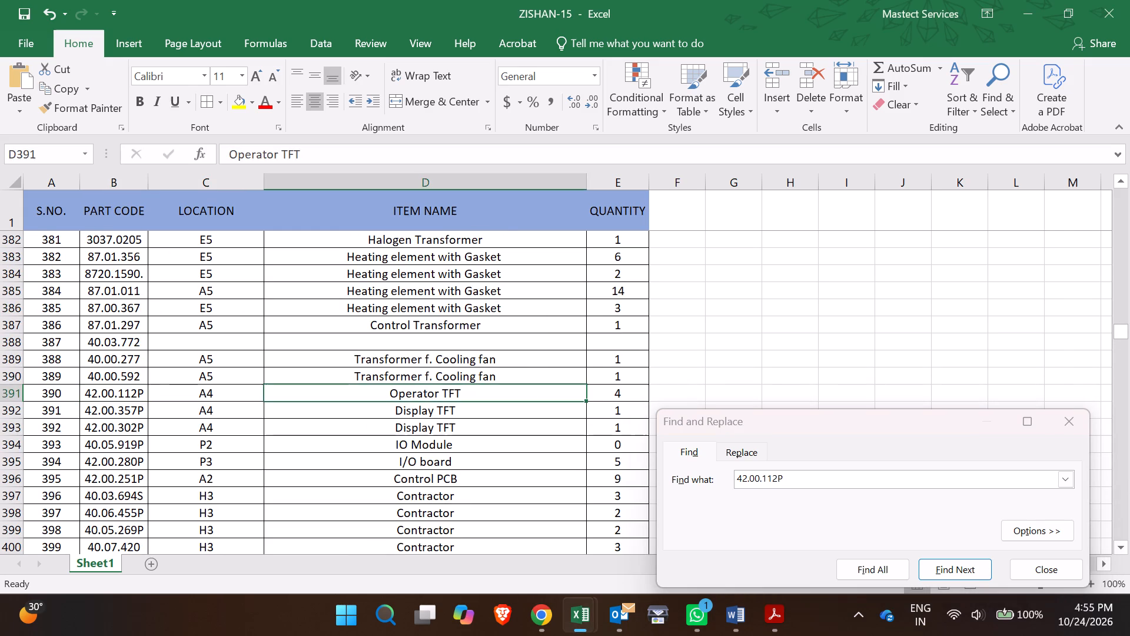
{"action": "key", "text": "Right"}
{"action": "key", "text": "3"}
{"action": "key", "text": "Return"}
Save the ZISHAN-15 workbook and close the Find and Replace dialog.
{"action": "key", "text": "ctrl+s"}
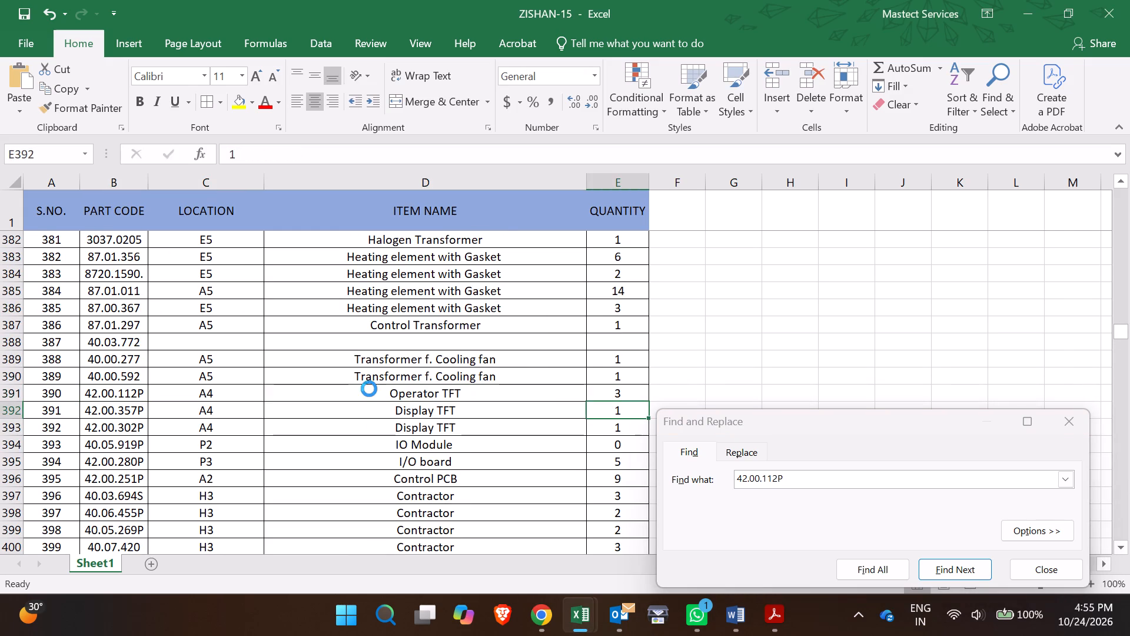
{"action": "key", "text": "ctrl+s"}
{"action": "left_click", "coordinate": [1062, 412]}
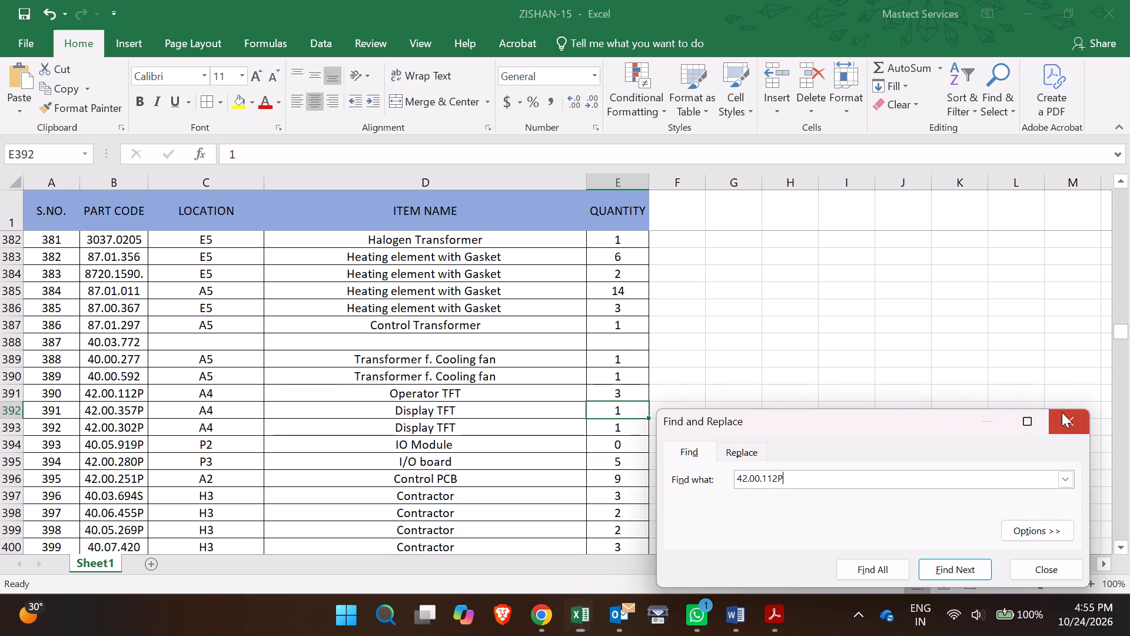
{"action": "left_click", "coordinate": [806, 300]}
{"action": "key", "text": "ctrl+s"}
{"action": "key", "text": "ctrl+s"}
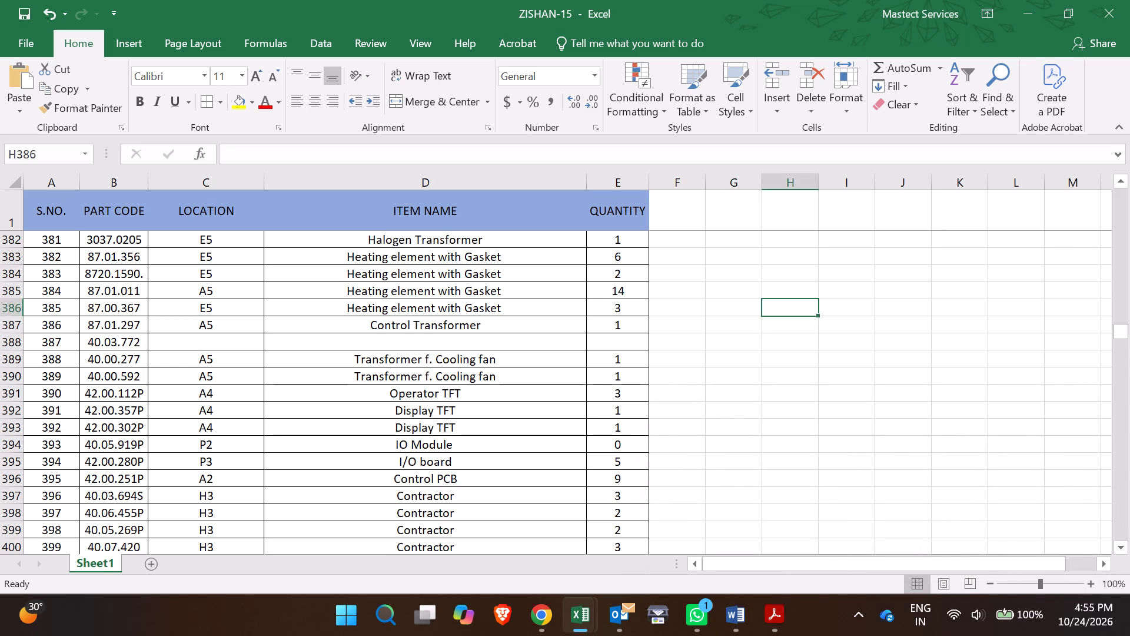
Find part code 40.04.118P (Terminal Block Blue) and set its quantity to 59.
{"action": "key", "text": "ctrl+f"}
{"action": "key", "text": "BackSpace"}
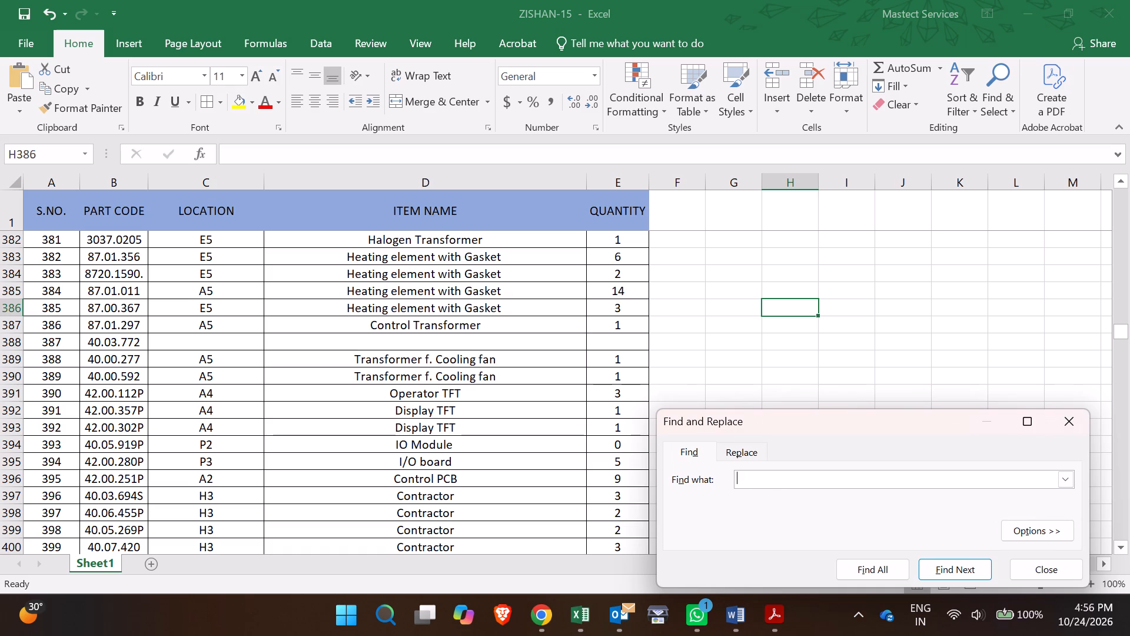
{"action": "type", "text": "40."}
{"action": "type", "text": "04."}
{"action": "type", "text": "118P"}
{"action": "key", "text": "Return"}
{"action": "key", "text": "Return"}
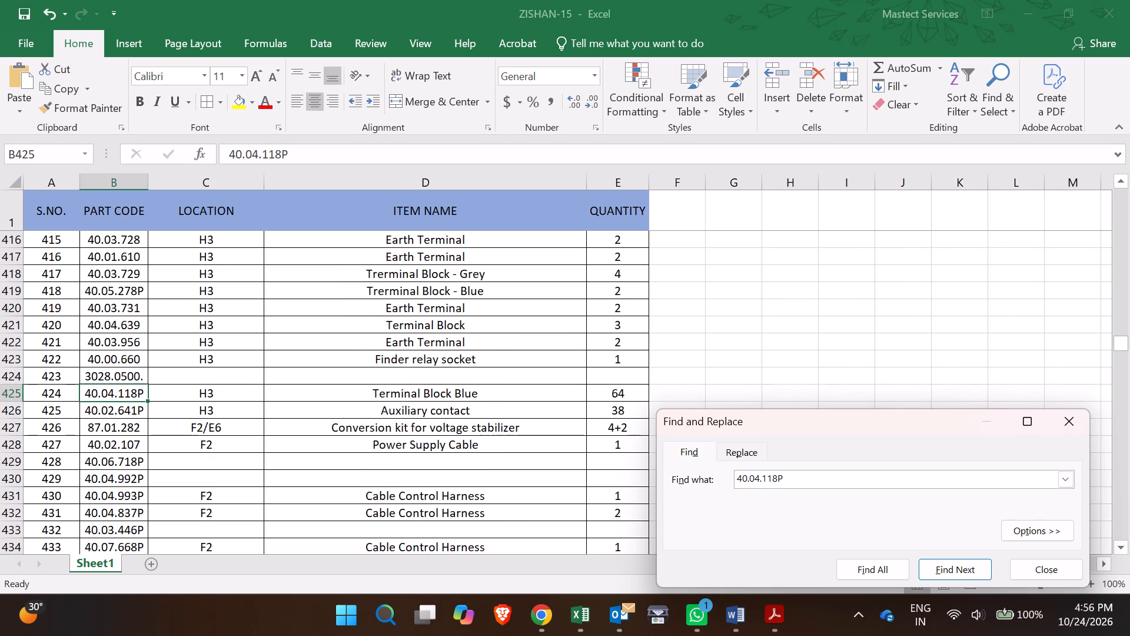
{"action": "left_click", "coordinate": [456, 391]}
{"action": "key", "text": "Right"}
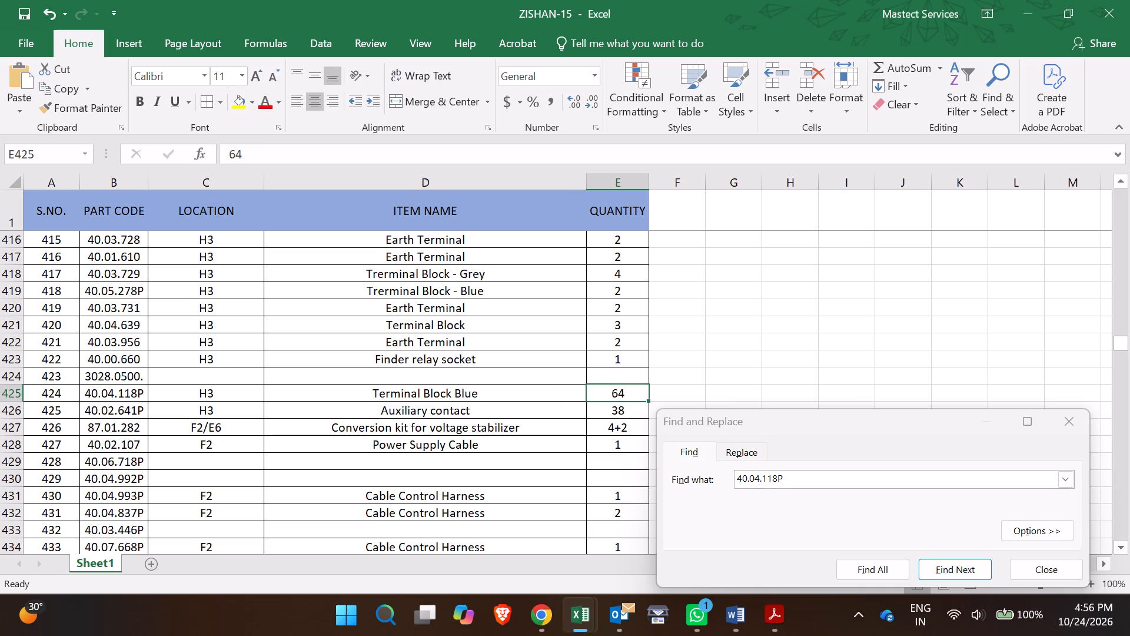
{"action": "type", "text": "59"}
{"action": "key", "text": "Return"}
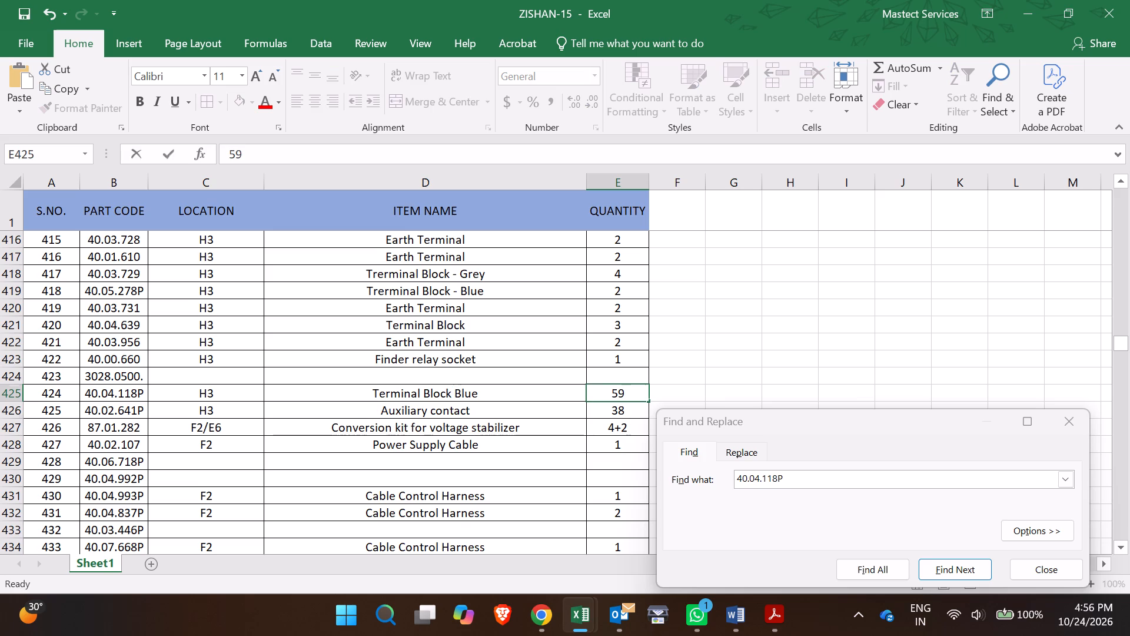
Search the parts list for part code 40.02.641P.
{"action": "left_click", "coordinate": [811, 479]}
{"action": "key", "text": "BackSpace"}
{"action": "key", "text": "BackSpace"}
{"action": "key", "text": "BackSpace"}
{"action": "key", "text": "BackSpace"}
{"action": "key", "text": "BackSpace"}
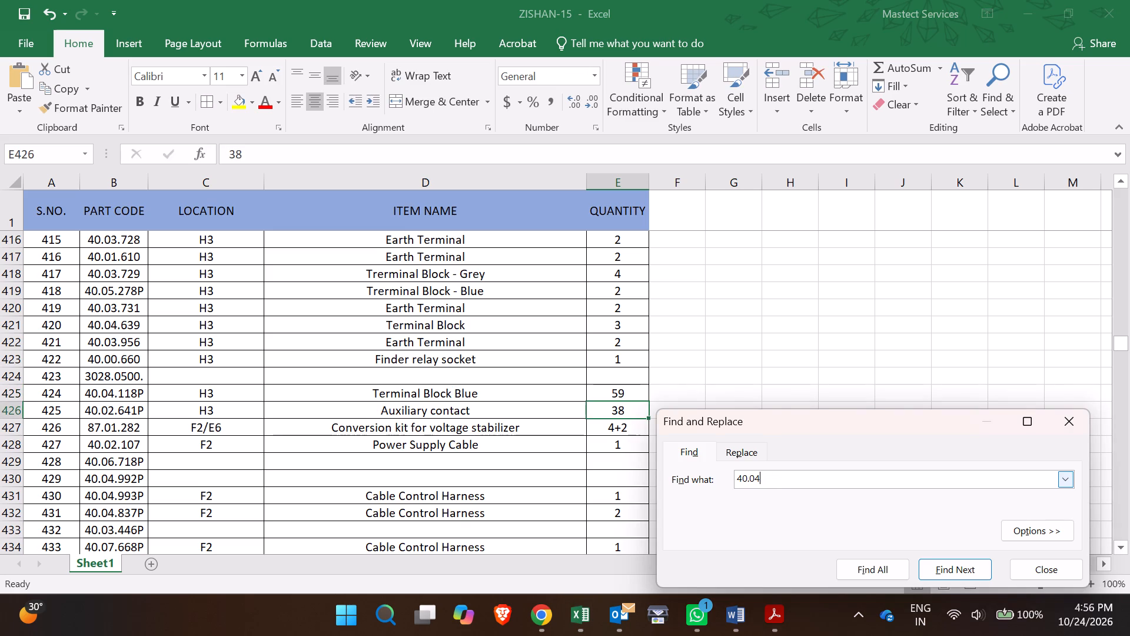
{"action": "key", "text": "BackSpace"}
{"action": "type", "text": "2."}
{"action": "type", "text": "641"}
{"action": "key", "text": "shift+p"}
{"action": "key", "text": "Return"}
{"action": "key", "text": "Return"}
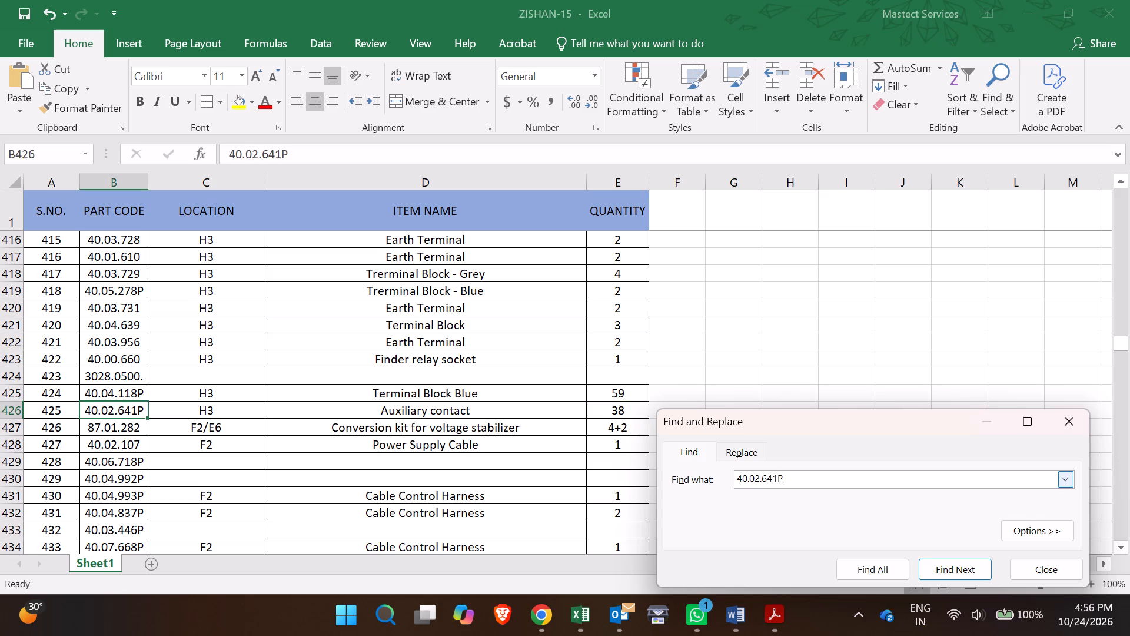
Set the quantity of part code 40.02.641P (Auxiliary contact) to 34.
{"action": "left_click", "coordinate": [592, 409]}
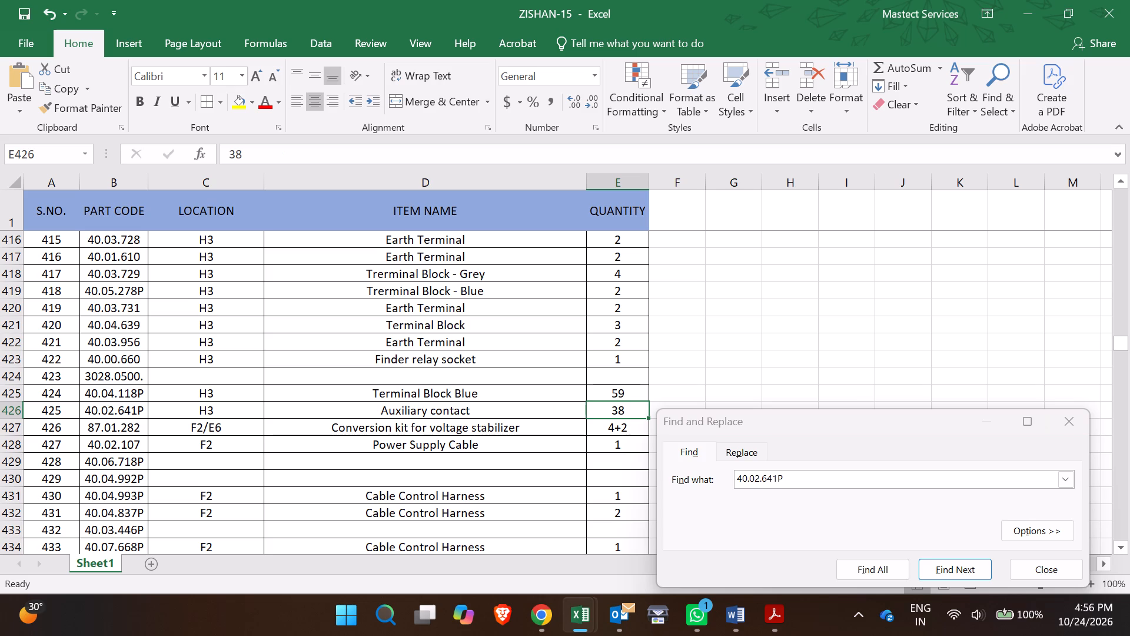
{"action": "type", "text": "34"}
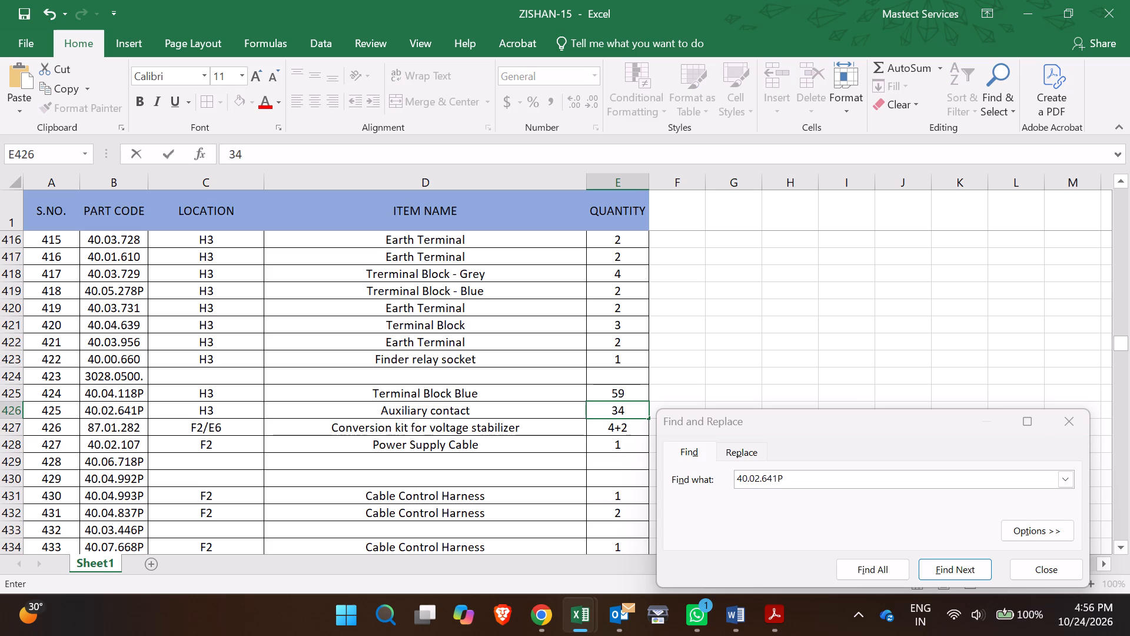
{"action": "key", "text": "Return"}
Save the ZISHAN-15 workbook and close the Find and Replace dialog.
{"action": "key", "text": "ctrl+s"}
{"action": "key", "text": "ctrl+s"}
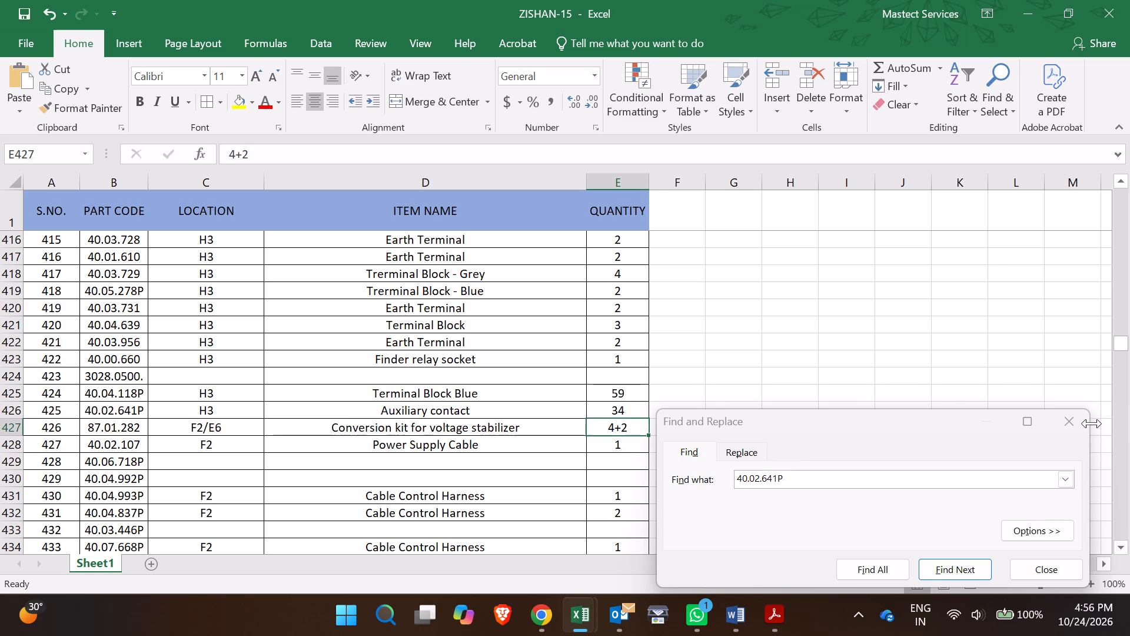
{"action": "left_click", "coordinate": [1086, 425]}
{"action": "key", "text": "ctrl+s"}
{"action": "left_click", "coordinate": [577, 344]}
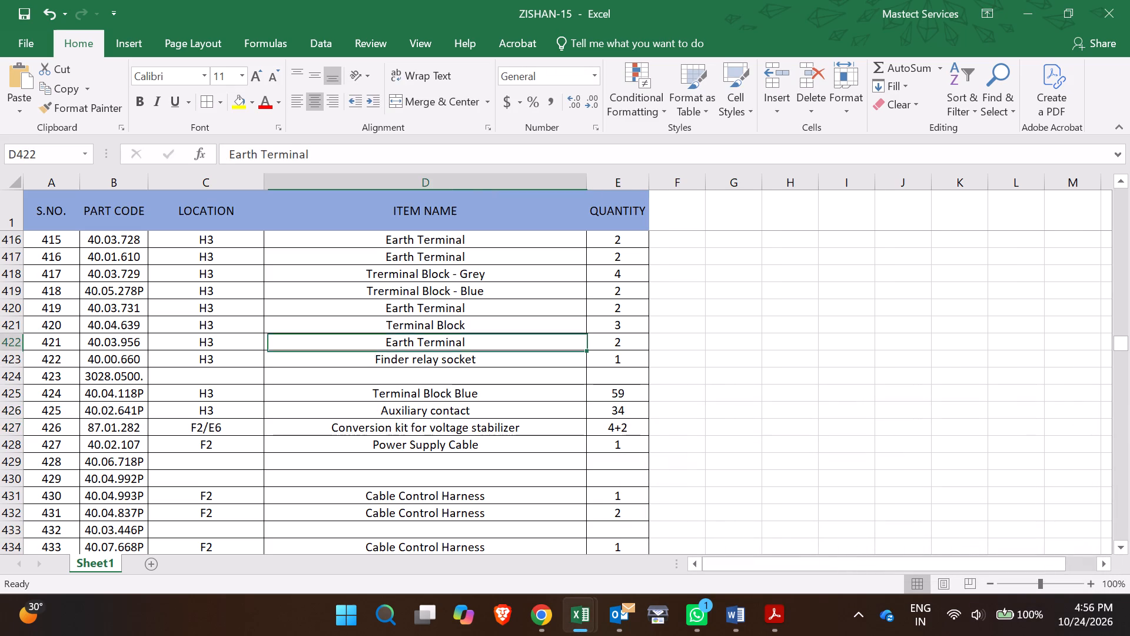
Switch from the workbook to the open quotation SAL-QTN-2026-02974.pdf.
{"action": "key", "text": "alt+Tab"}
{"action": "key", "text": "alt+Right"}
{"action": "key", "text": "alt+Down"}
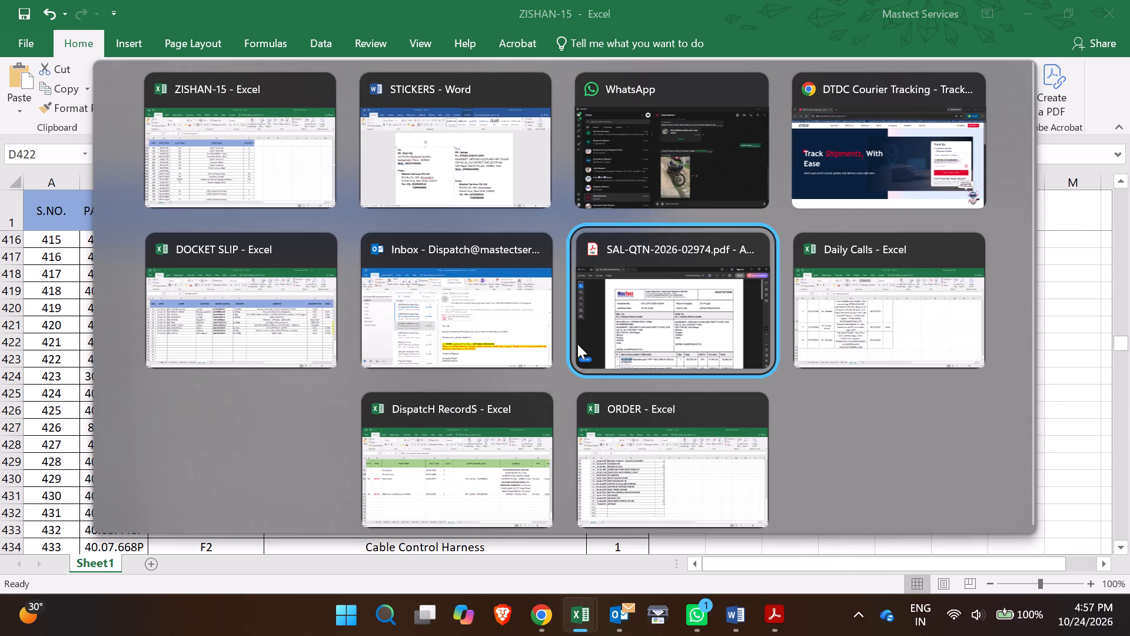
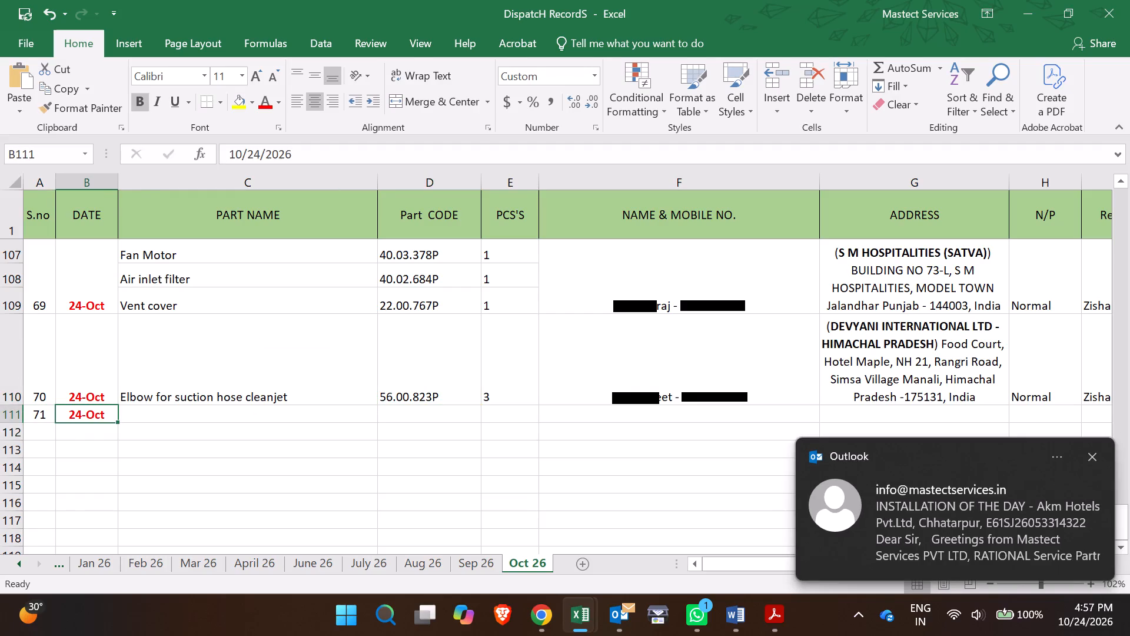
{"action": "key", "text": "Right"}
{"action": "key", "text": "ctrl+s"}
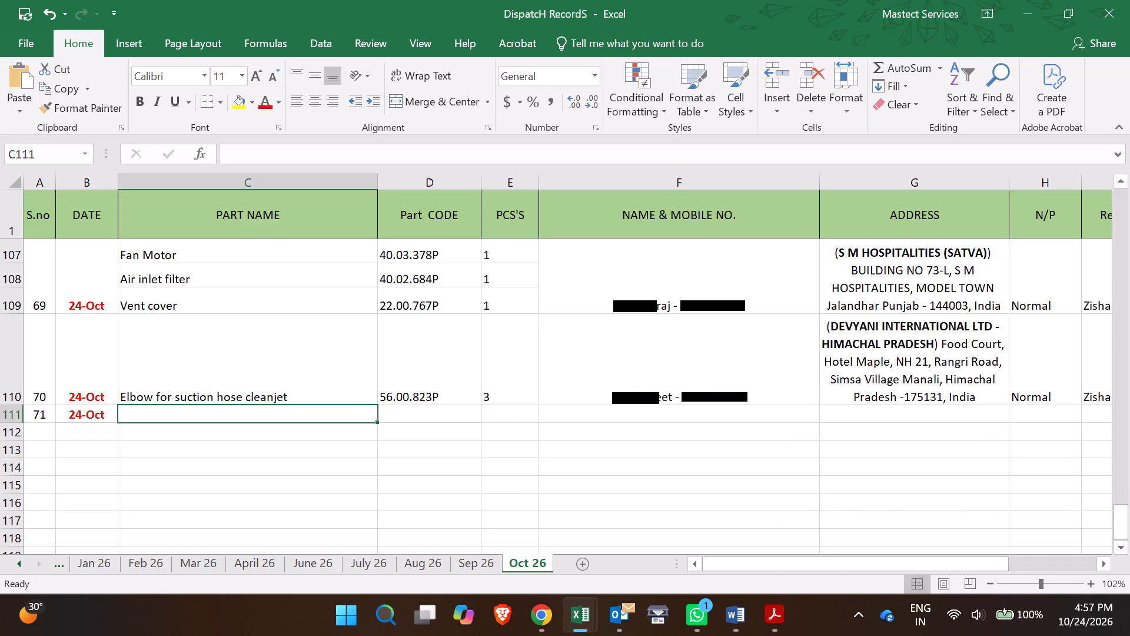
Enter Job Report as the part name for dispatch entry 71.
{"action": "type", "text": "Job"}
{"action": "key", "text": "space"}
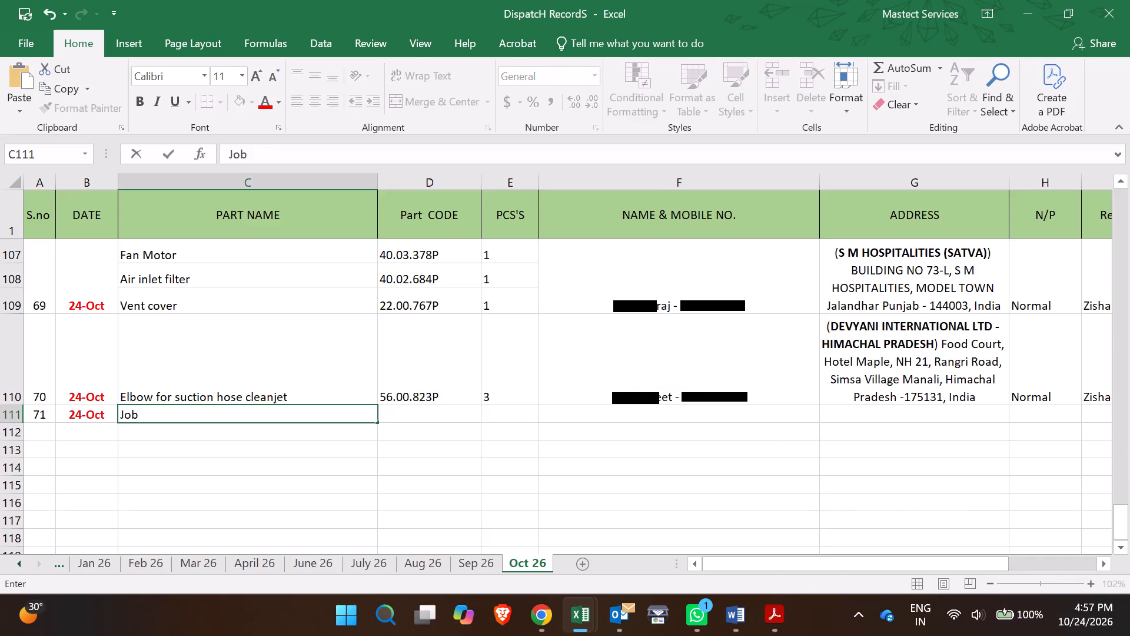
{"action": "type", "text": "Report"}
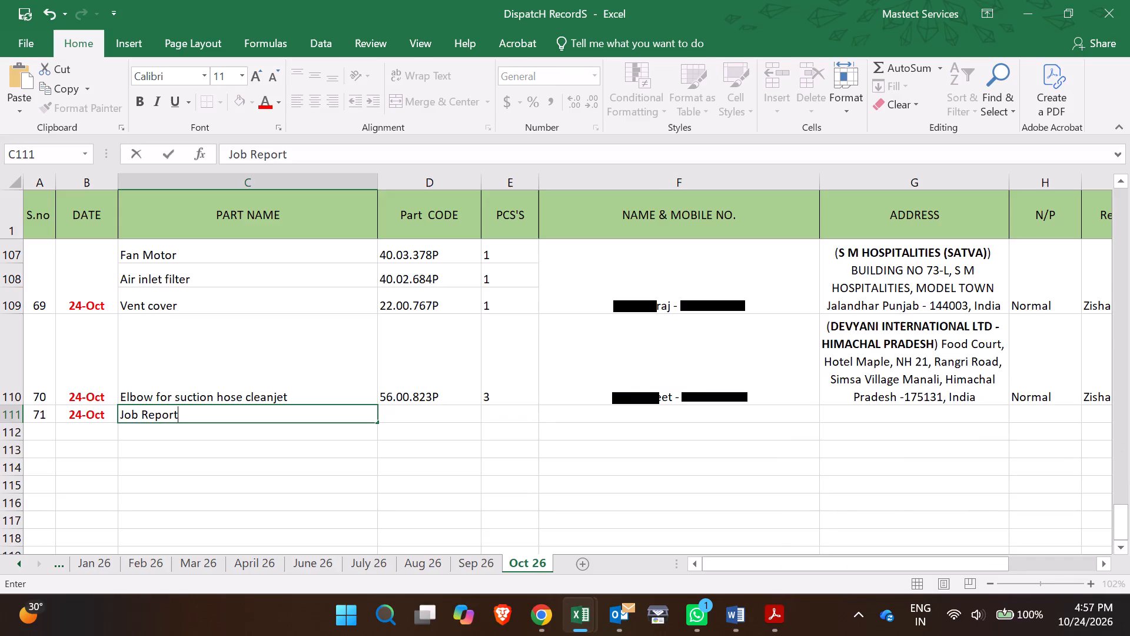
Complete the part name in row 111 as "Job Report book (SR. No. 8451-8500)".
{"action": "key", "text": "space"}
{"action": "type", "text": "book"}
{"action": "key", "text": "space"}
{"action": "key", "text": "shift+parenleft"}
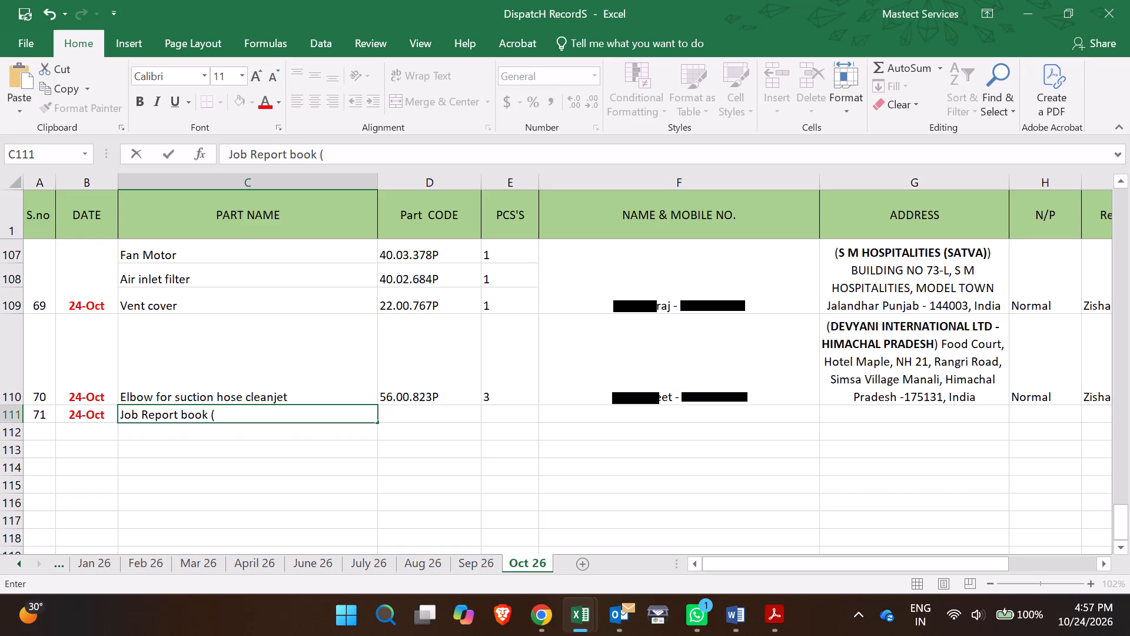
{"action": "type", "text": "SR. No."}
{"action": "key", "text": "space"}
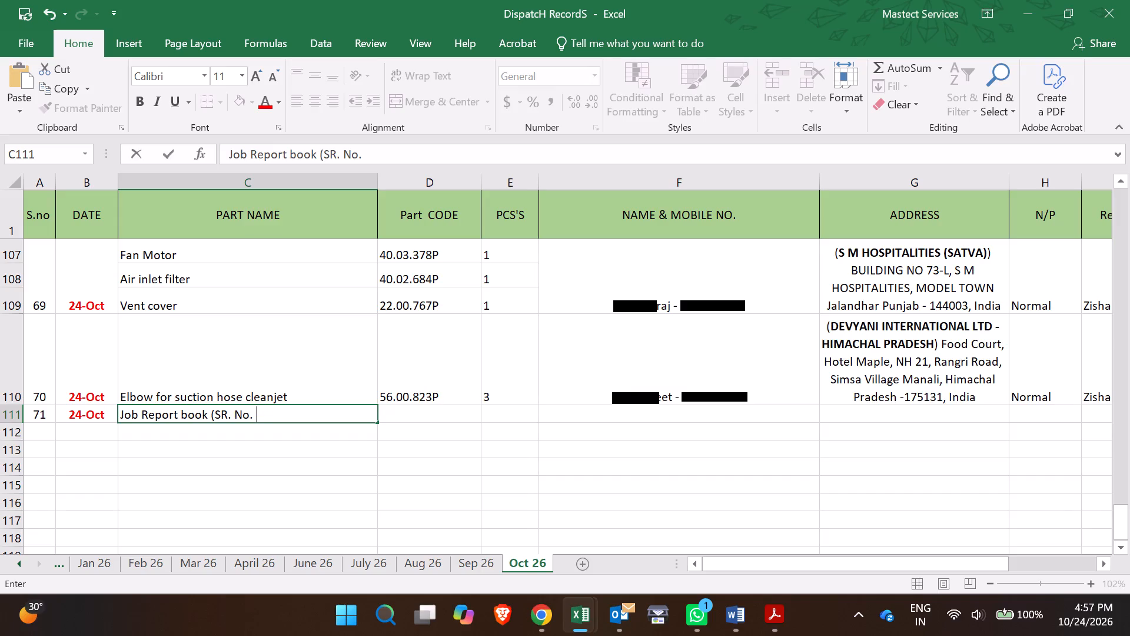
{"action": "type", "text": "85"}
{"action": "key", "text": "BackSpace"}
{"action": "key", "text": "4"}
{"action": "type", "text": "51"}
{"action": "key", "text": "minus"}
{"action": "type", "text": "8500"}
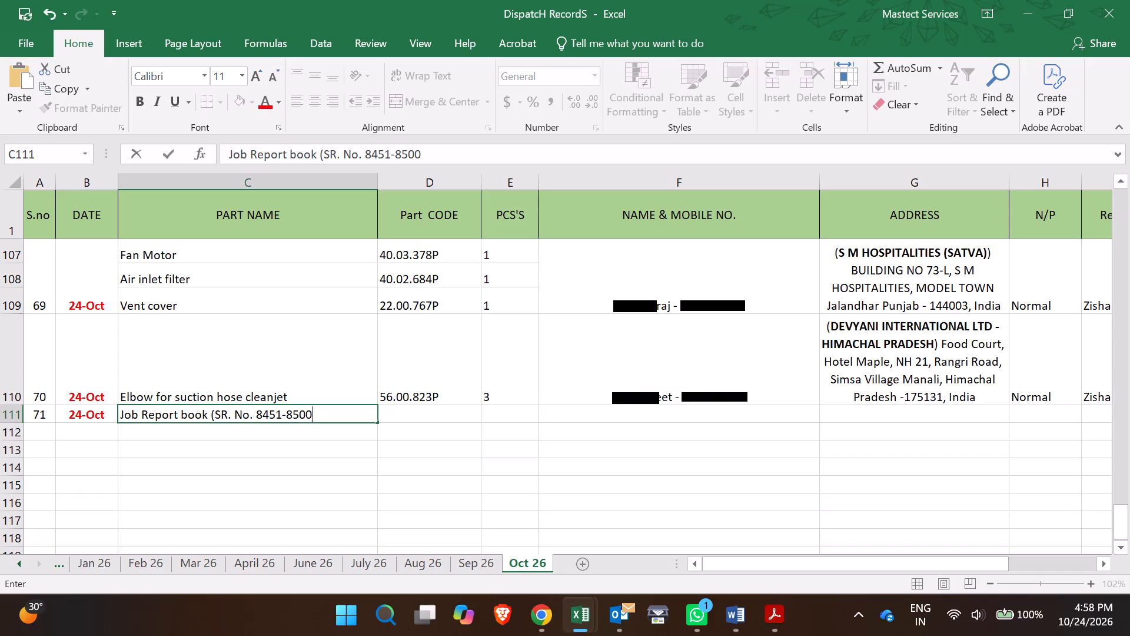
{"action": "key", "text": "shift+parenright"}
{"action": "key", "text": "Return"}
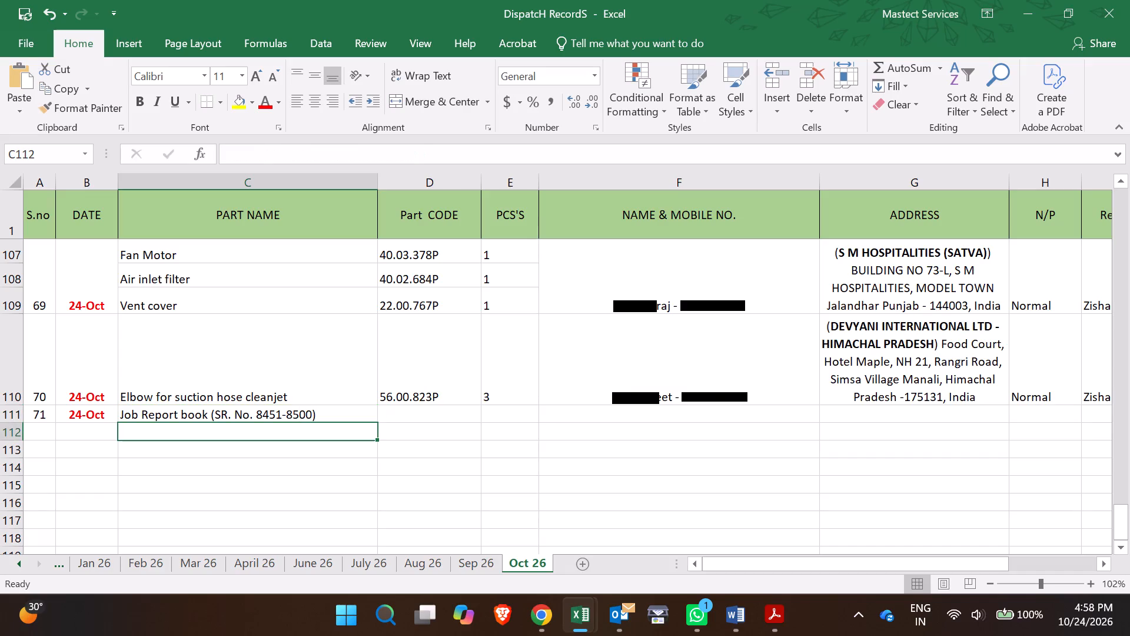
Enter "-" as the part code and 1 as the pieces for the Job Report book, and save the workbook.
{"action": "key", "text": "Up"}
{"action": "key", "text": "Right"}
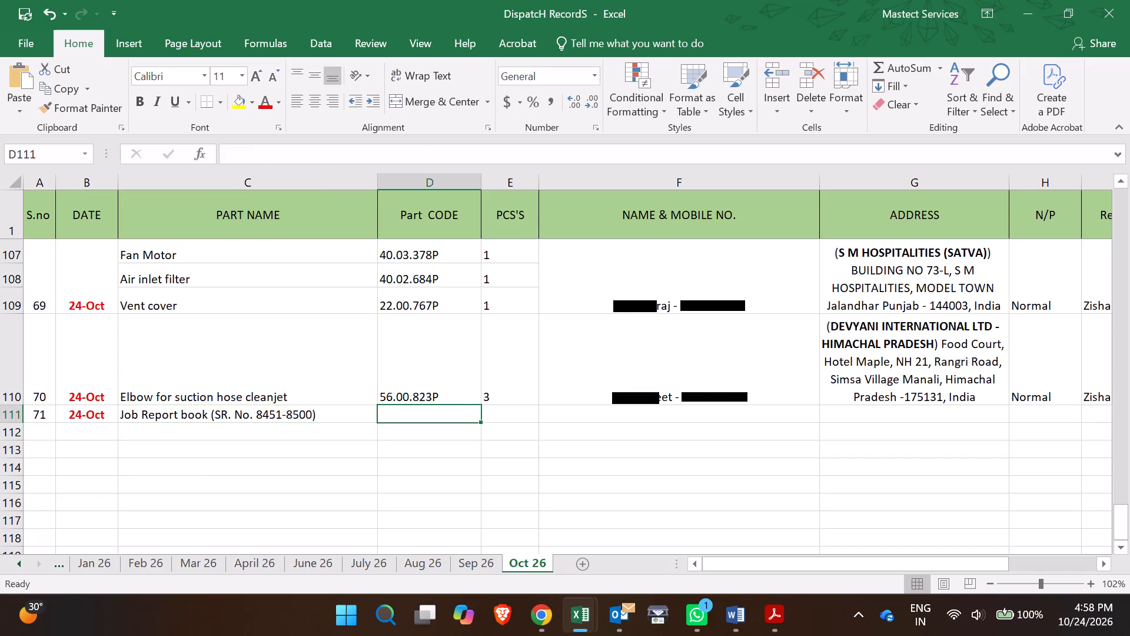
{"action": "key", "text": "minus"}
{"action": "key", "text": "Return"}
{"action": "key", "text": "Up"}
{"action": "key", "text": "Right"}
{"action": "key", "text": "1"}
{"action": "key", "text": "Return"}
{"action": "key", "text": "Left"}
{"action": "key", "text": "Left"}
{"action": "key", "text": "Left"}
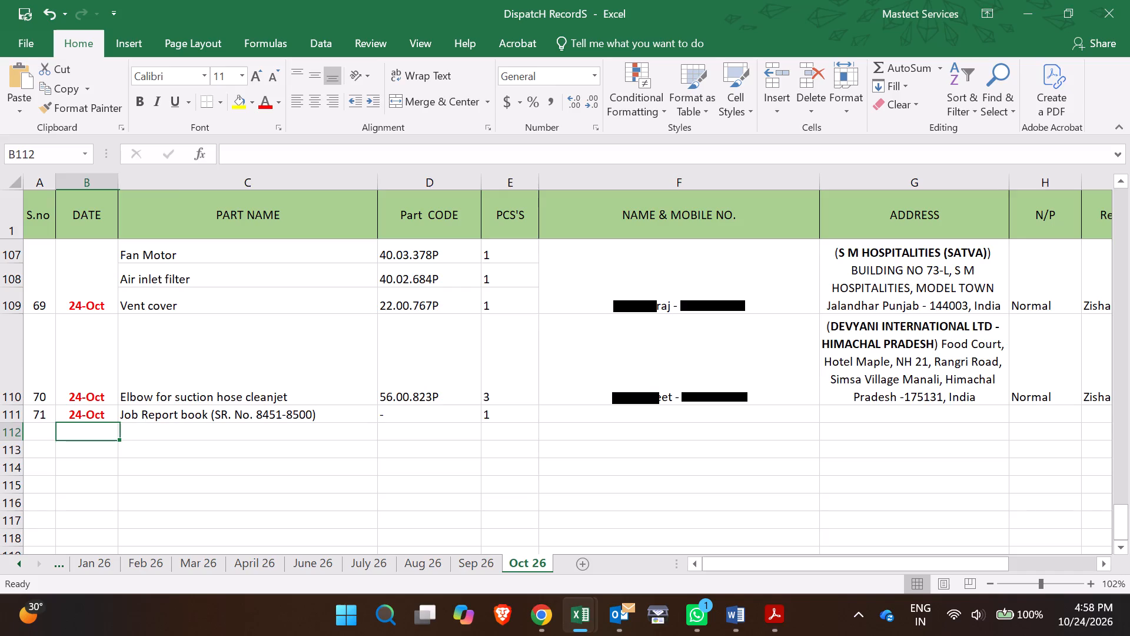
{"action": "key", "text": "Right"}
{"action": "key", "text": "ctrl+s"}
{"action": "key", "text": "ctrl+s"}
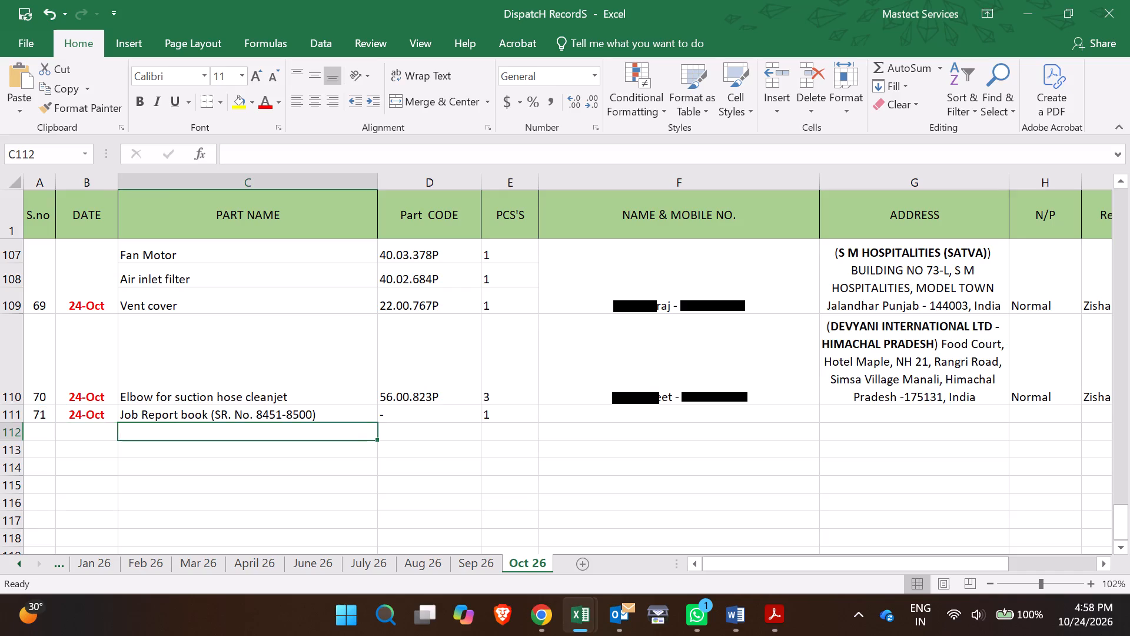
Add "Warranty Papers" in row 112 with part code "-" and 35 pieces, and save the workbook.
{"action": "key", "text": "shift+w"}
{"action": "type", "text": "arran"}
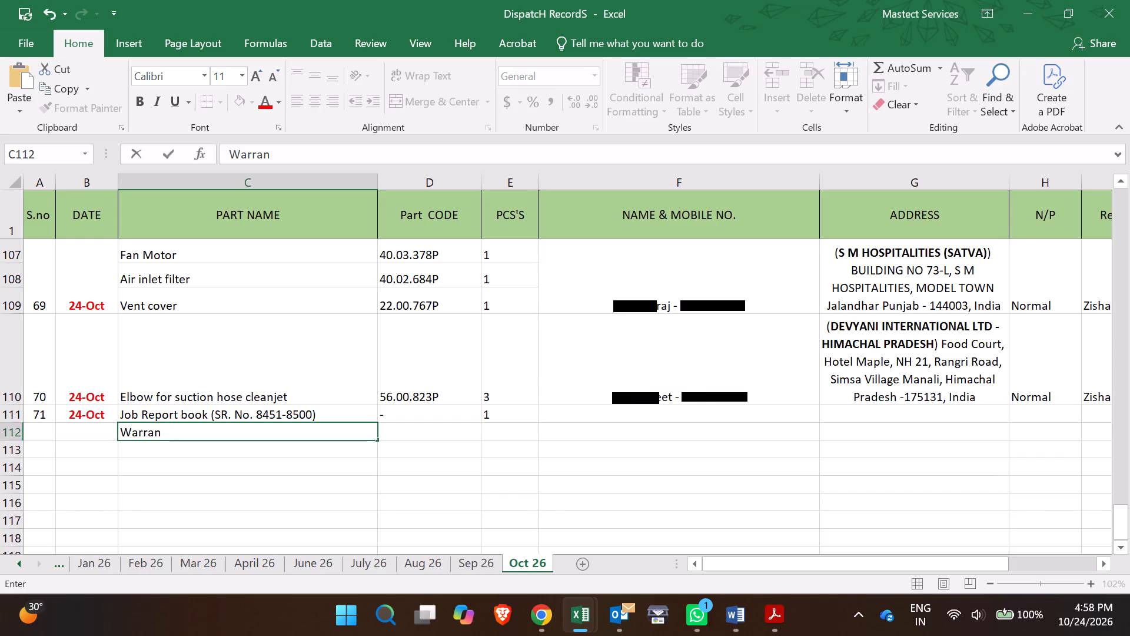
{"action": "type", "text": "ty Papers"}
{"action": "key", "text": "Return"}
{"action": "key", "text": "Up"}
{"action": "key", "text": "Right"}
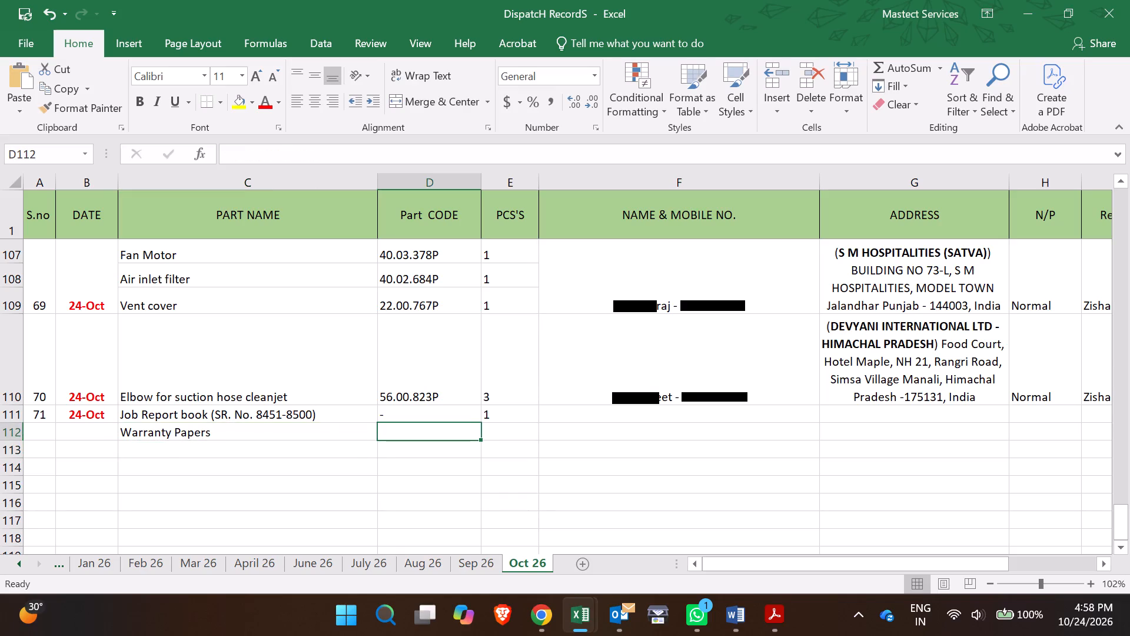
{"action": "key", "text": "minus"}
{"action": "key", "text": "Return"}
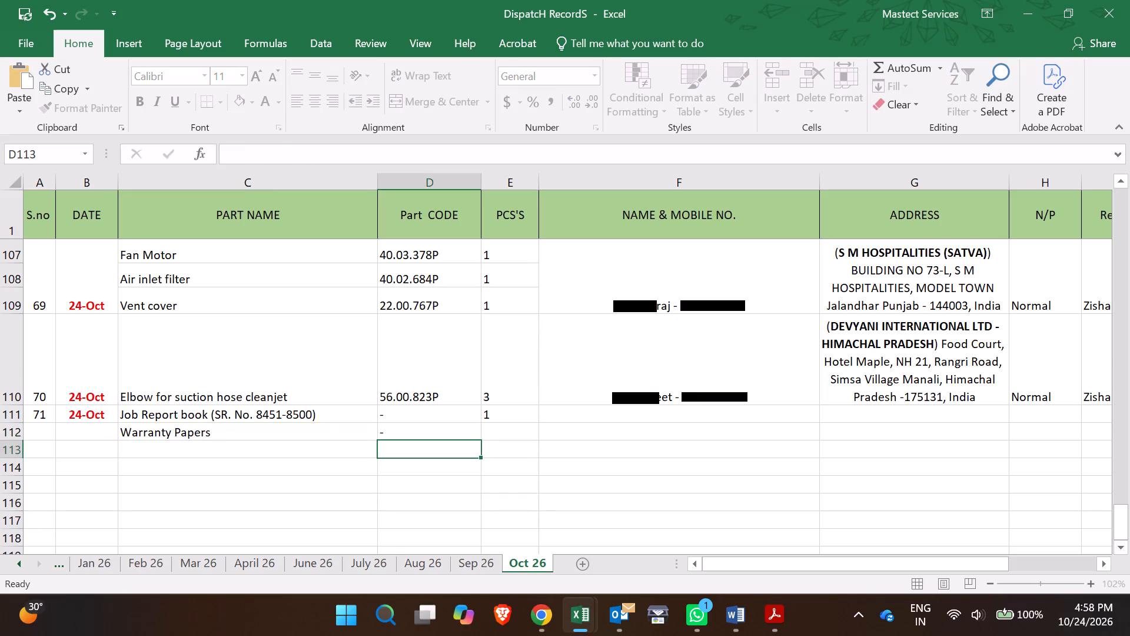
{"action": "key", "text": "Up"}
{"action": "key", "text": "Up"}
{"action": "key", "text": "Right"}
{"action": "key", "text": "Down"}
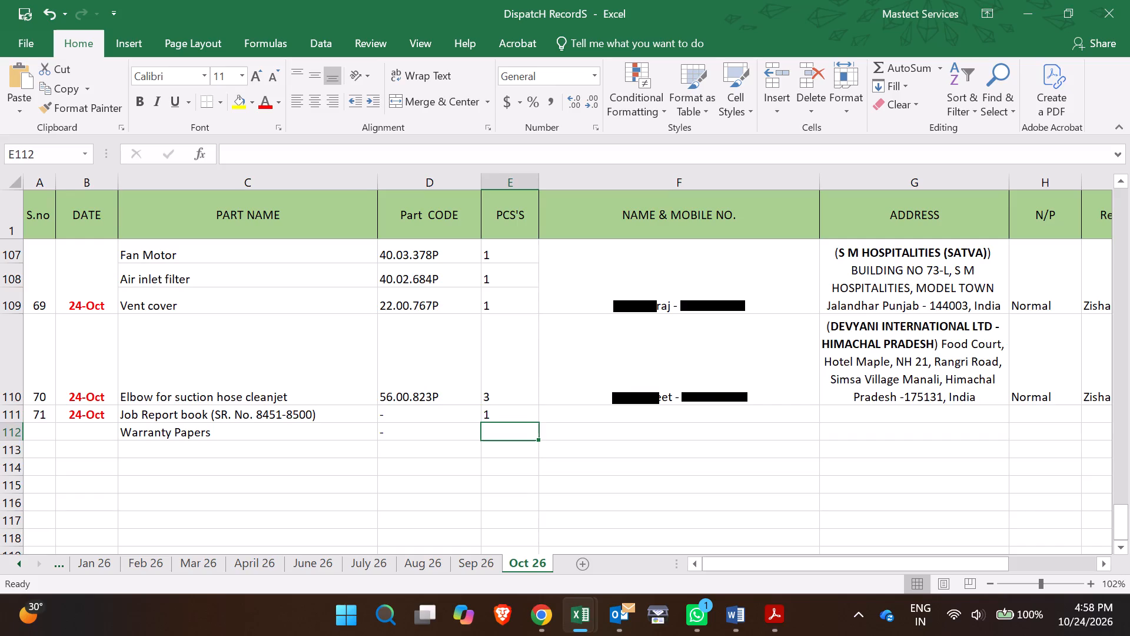
{"action": "type", "text": "35"}
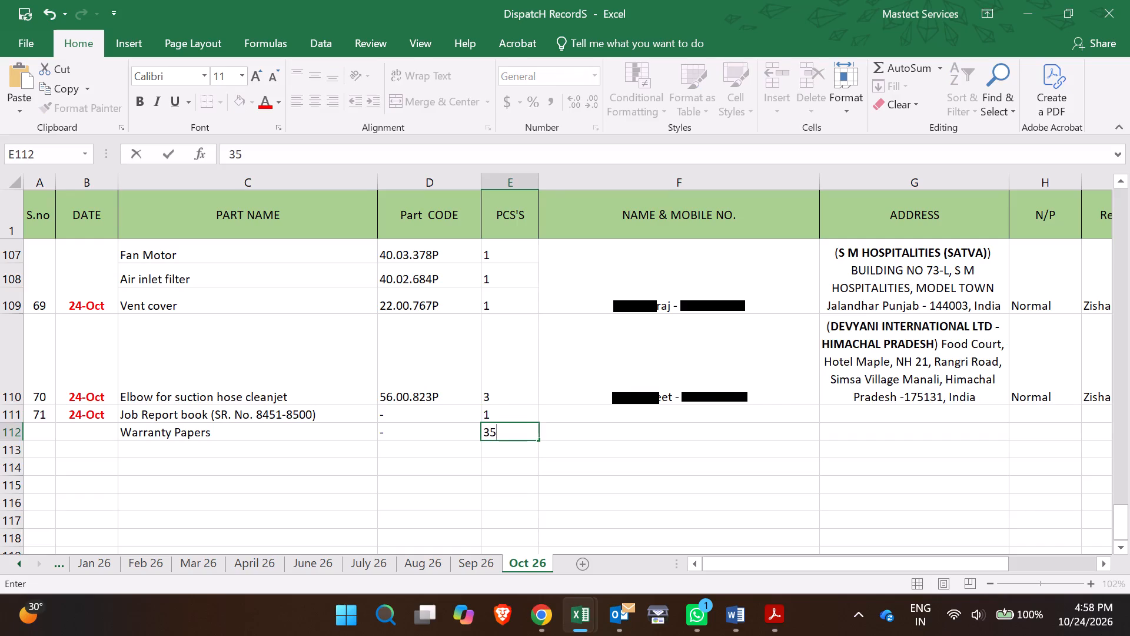
{"action": "key", "text": "Return"}
{"action": "key", "text": "Left"}
{"action": "key", "text": "Left"}
{"action": "key", "text": "Left"}
{"action": "key", "text": "Right"}
{"action": "key", "text": "ctrl+s"}
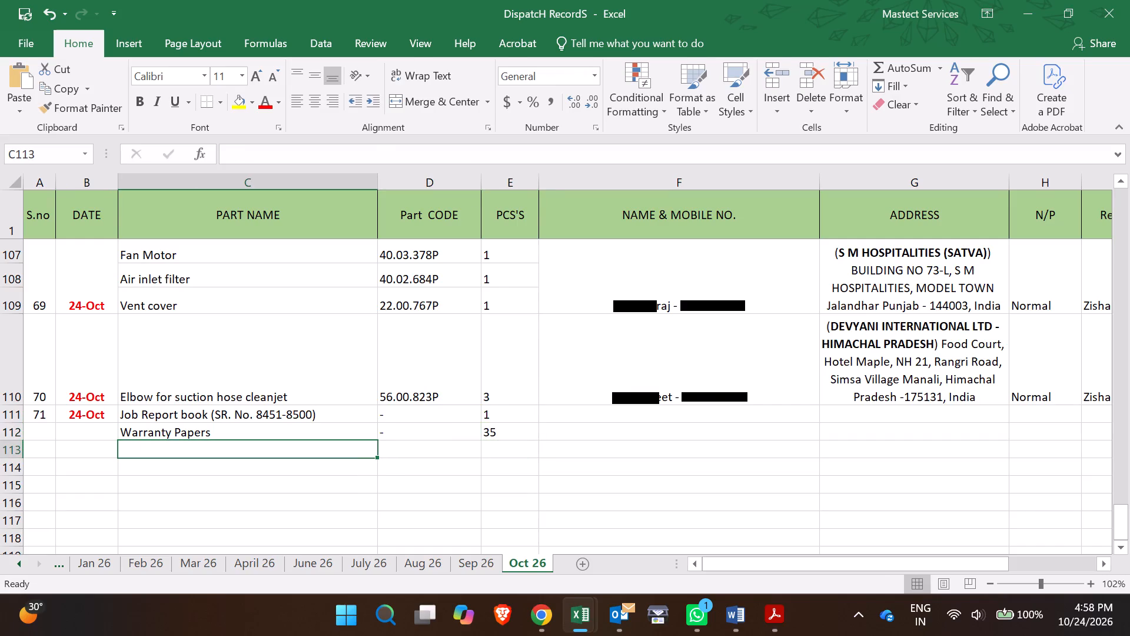
Add "Service line stickers" in row 113 with part code "-" and 6 pieces, and save the workbook.
{"action": "type", "text": "Ser"}
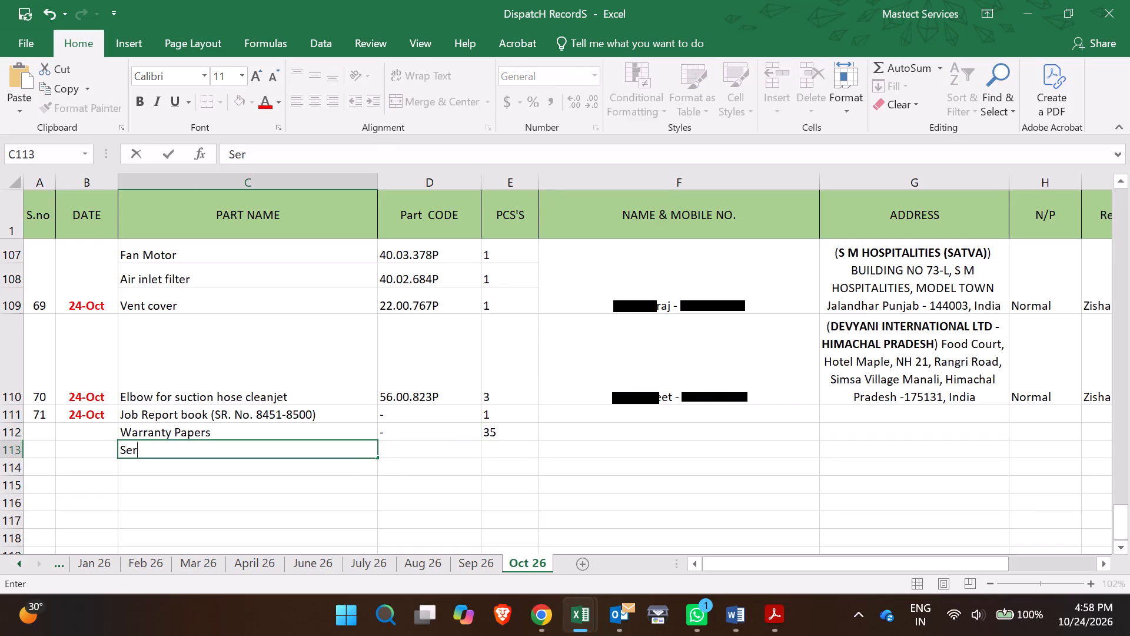
{"action": "type", "text": "vice line stickers"}
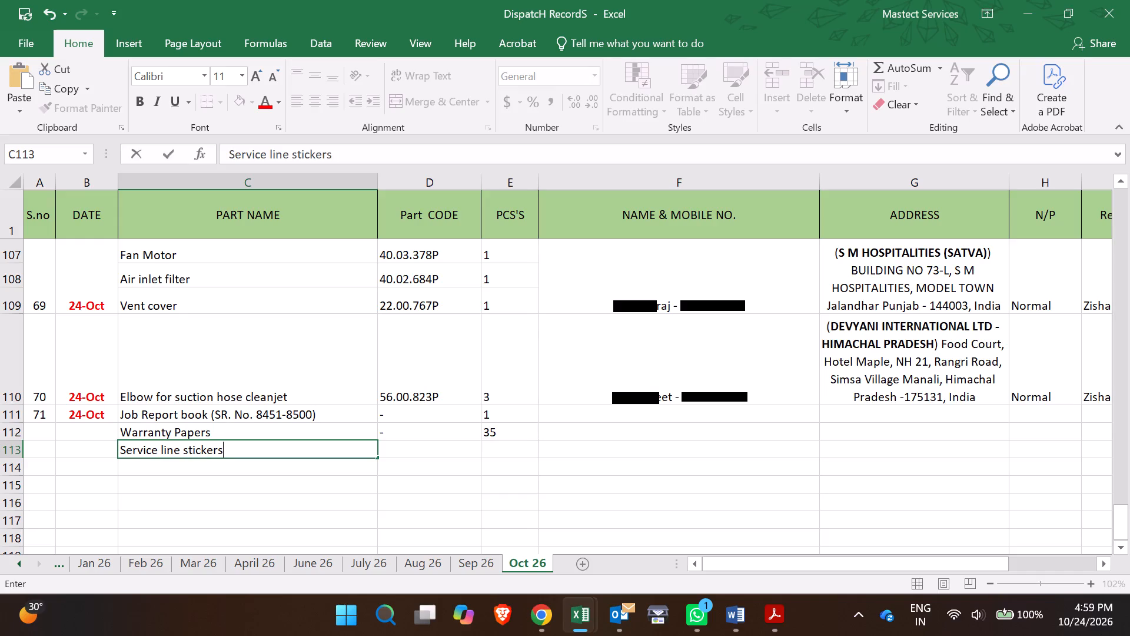
{"action": "key", "text": "Return"}
{"action": "key", "text": "Up"}
{"action": "key", "text": "Right"}
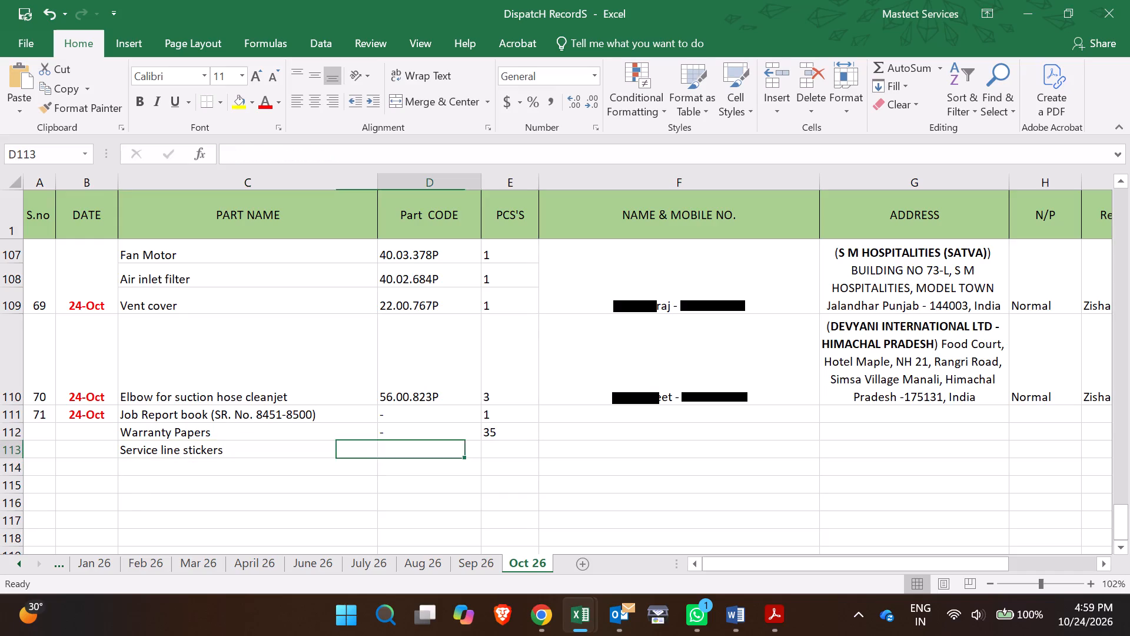
{"action": "key", "text": "minus"}
{"action": "key", "text": "Return"}
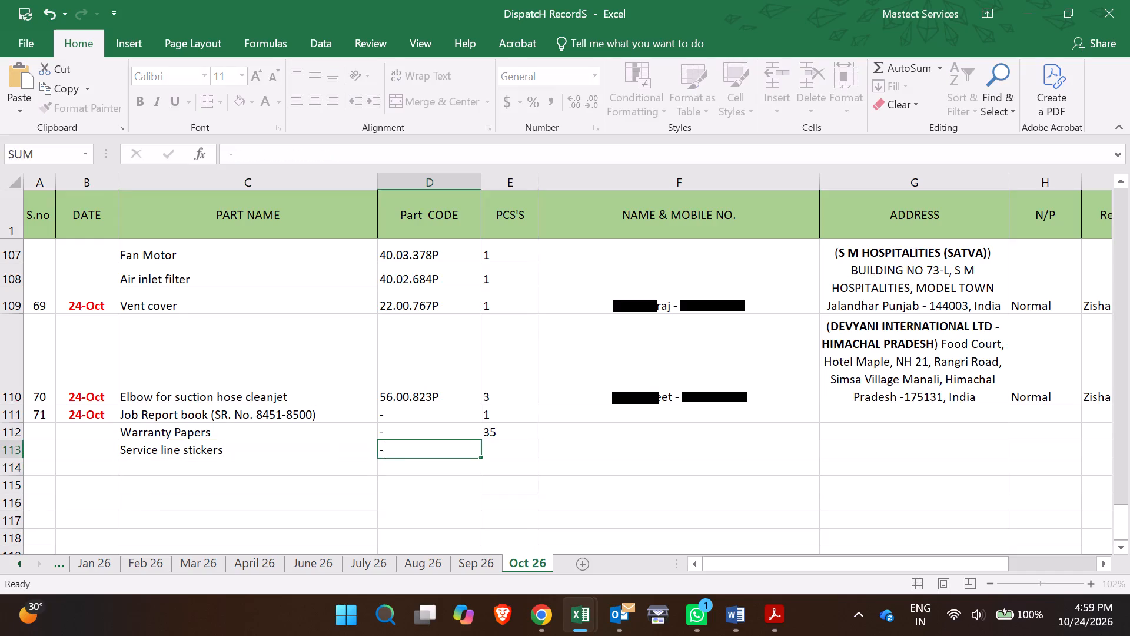
{"action": "key", "text": "Up"}
{"action": "key", "text": "Right"}
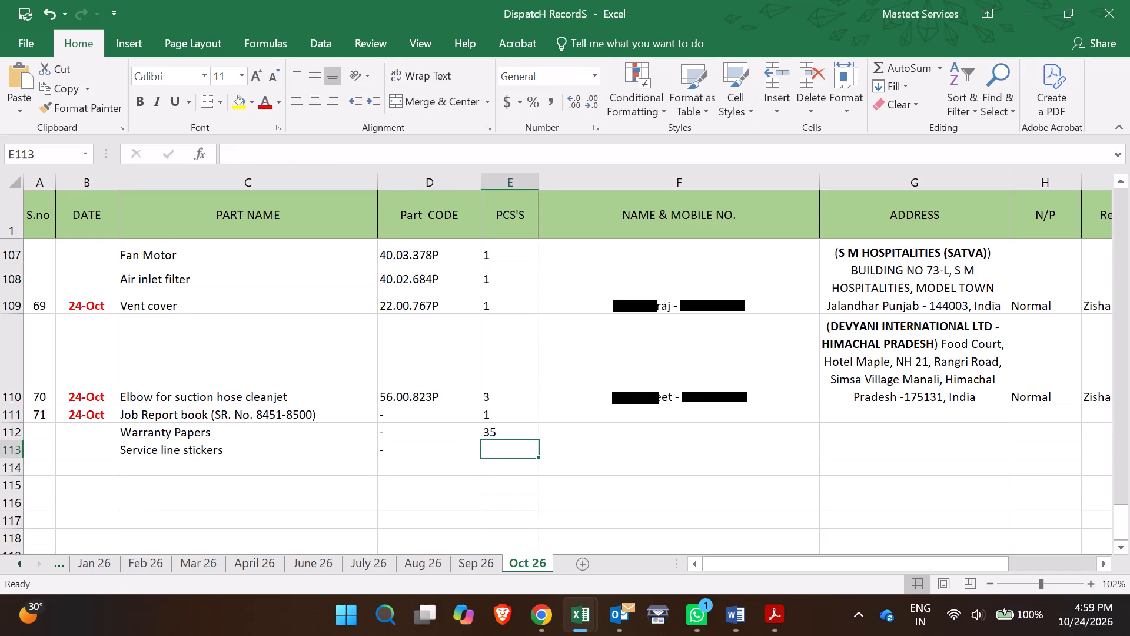
{"action": "key", "text": "6"}
{"action": "key", "text": "Return"}
{"action": "key", "text": "Left"}
{"action": "key", "text": "Left"}
{"action": "key", "text": "Left"}
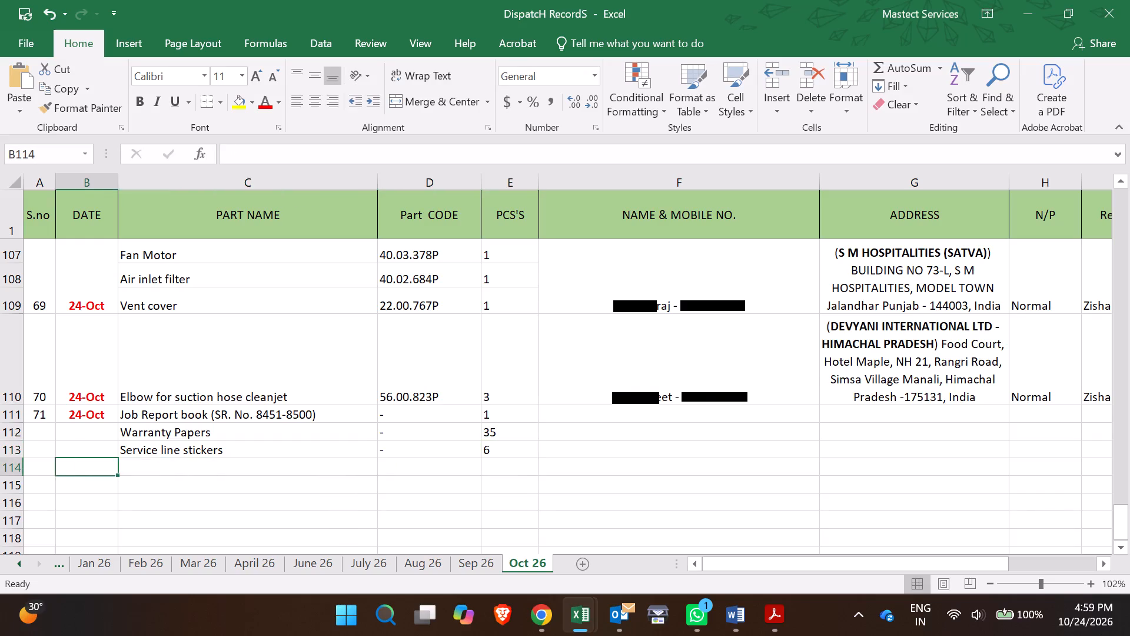
{"action": "key", "text": "Right"}
{"action": "key", "text": "ctrl+s"}
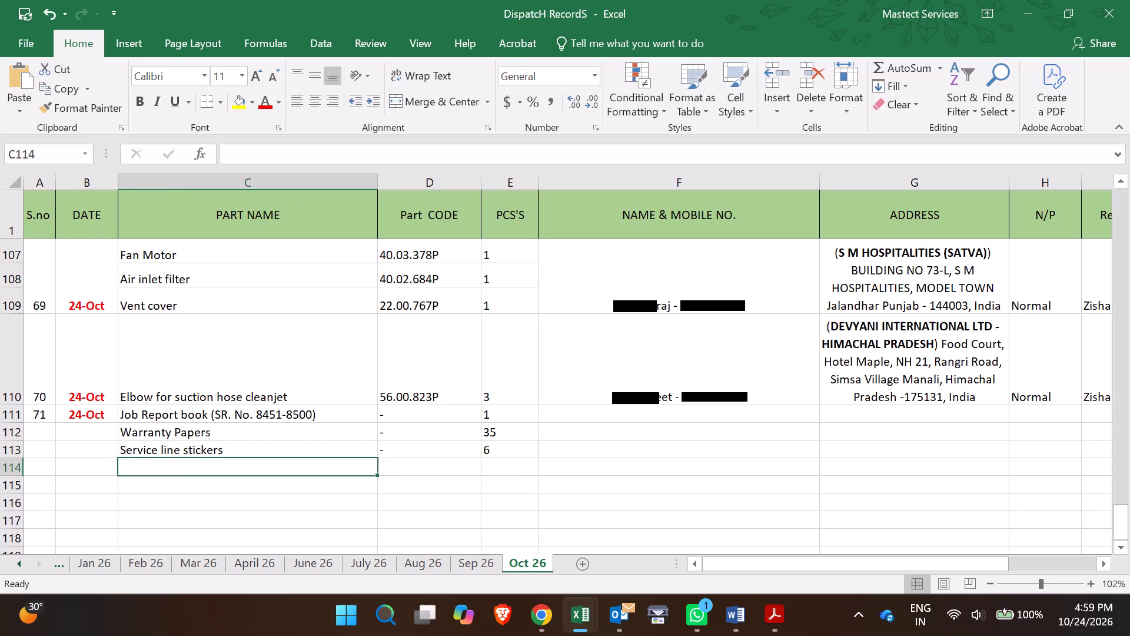
Add "Table stickers" in row 114 with part code "-" and 12 pieces, and save the workbook.
{"action": "type", "text": "Tables"}
{"action": "key", "text": "BackSpace"}
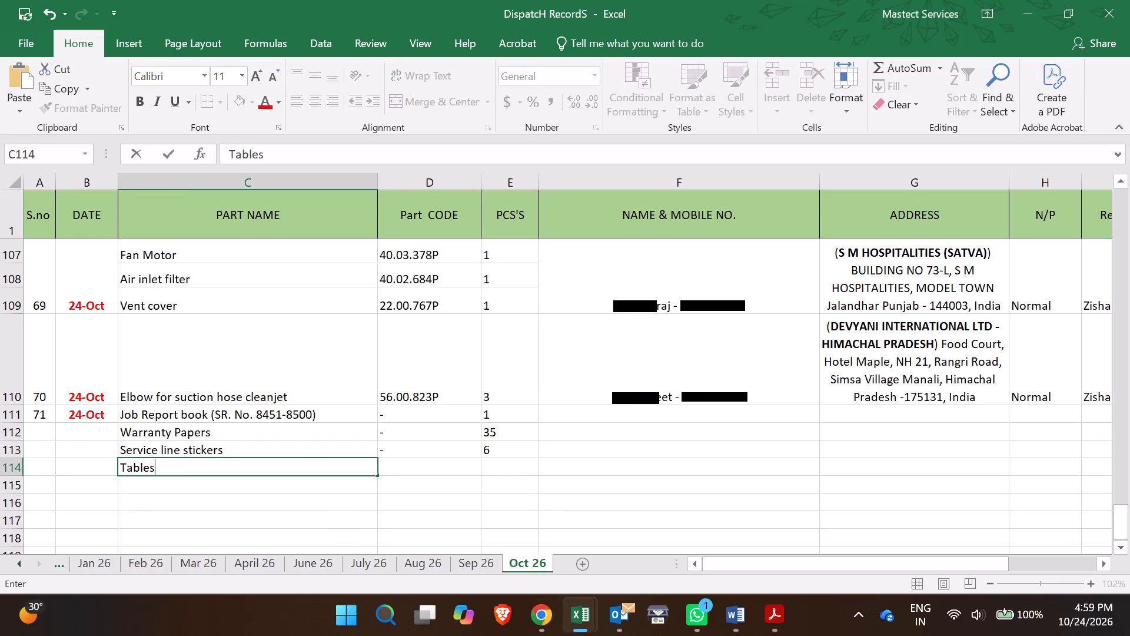
{"action": "key", "text": "space"}
{"action": "type", "text": "stickers"}
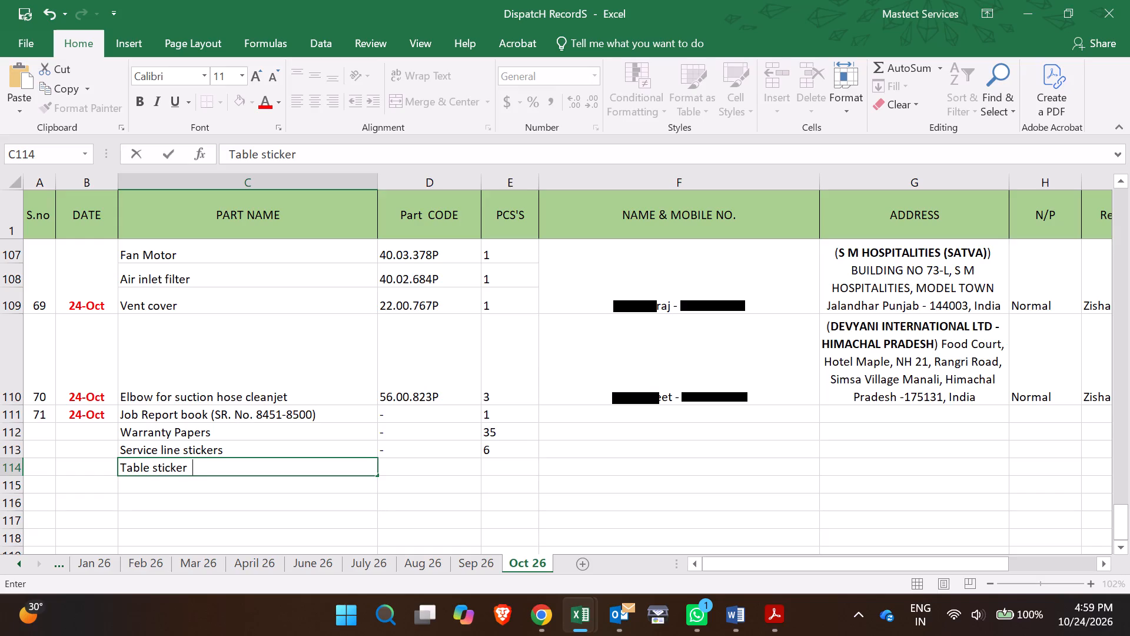
{"action": "key", "text": "Return"}
{"action": "key", "text": "Up"}
{"action": "key", "text": "Right"}
{"action": "key", "text": "Right"}
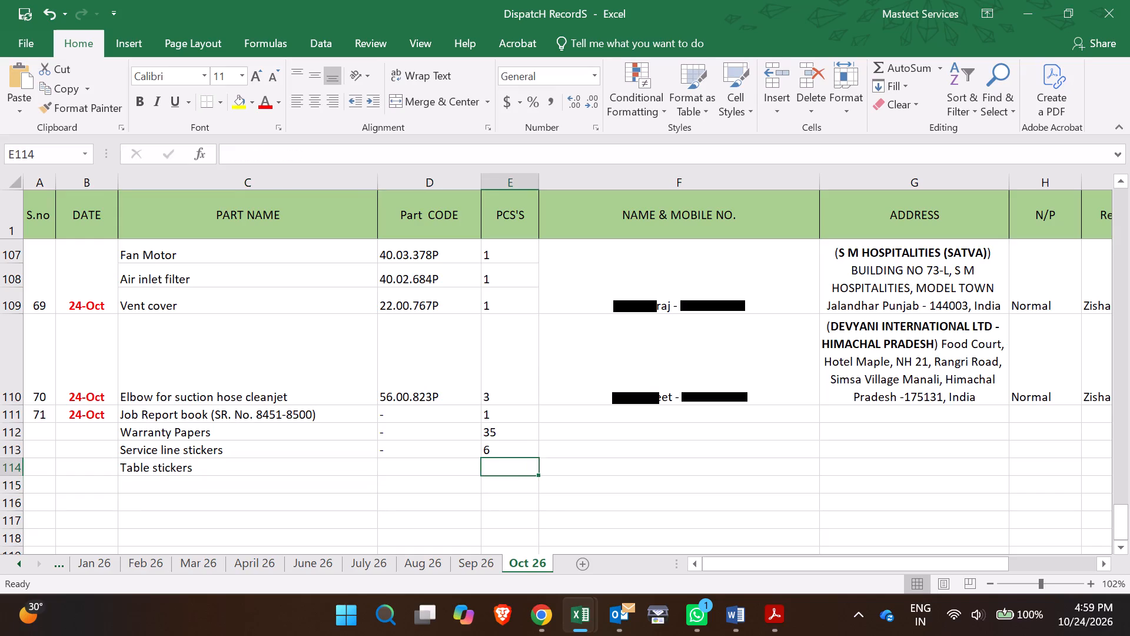
{"action": "key", "text": "Left"}
{"action": "key", "text": "ctrl+d"}
{"action": "key", "text": "Right"}
{"action": "key", "text": "ctrl+s"}
{"action": "type", "text": "12"}
{"action": "key", "text": "Return"}
{"action": "key", "text": "Left"}
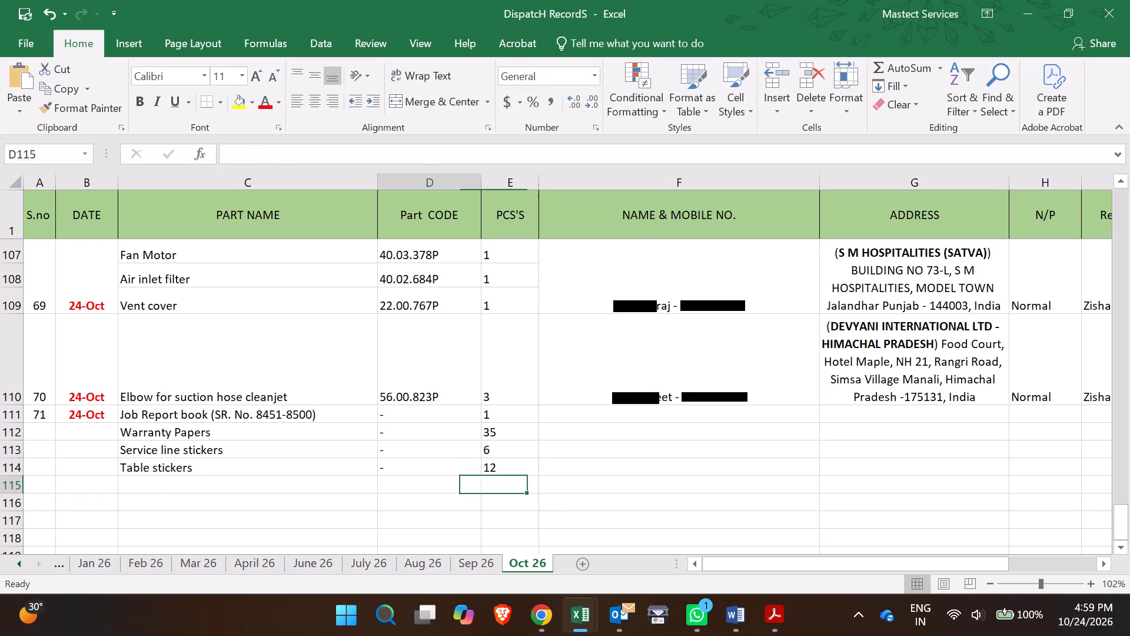
{"action": "key", "text": "Left"}
{"action": "key", "text": "ctrl+s"}
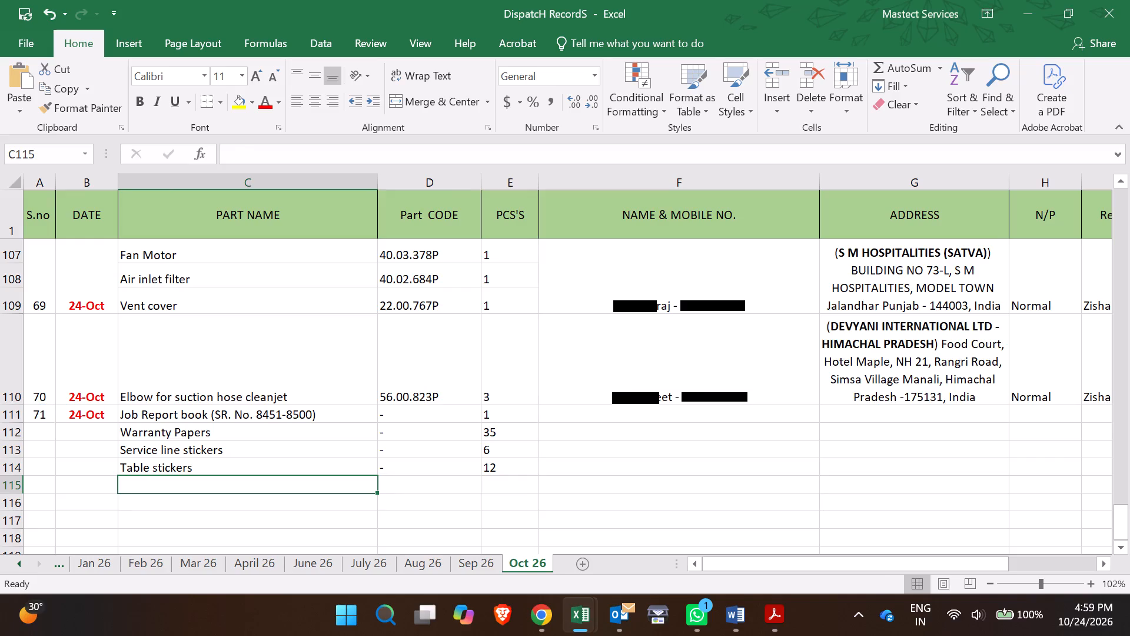
Add "Wires" in row 115 with part code "-" and 5 pieces, and save the workbook.
{"action": "type", "text": "Wi"}
{"action": "type", "text": "res"}
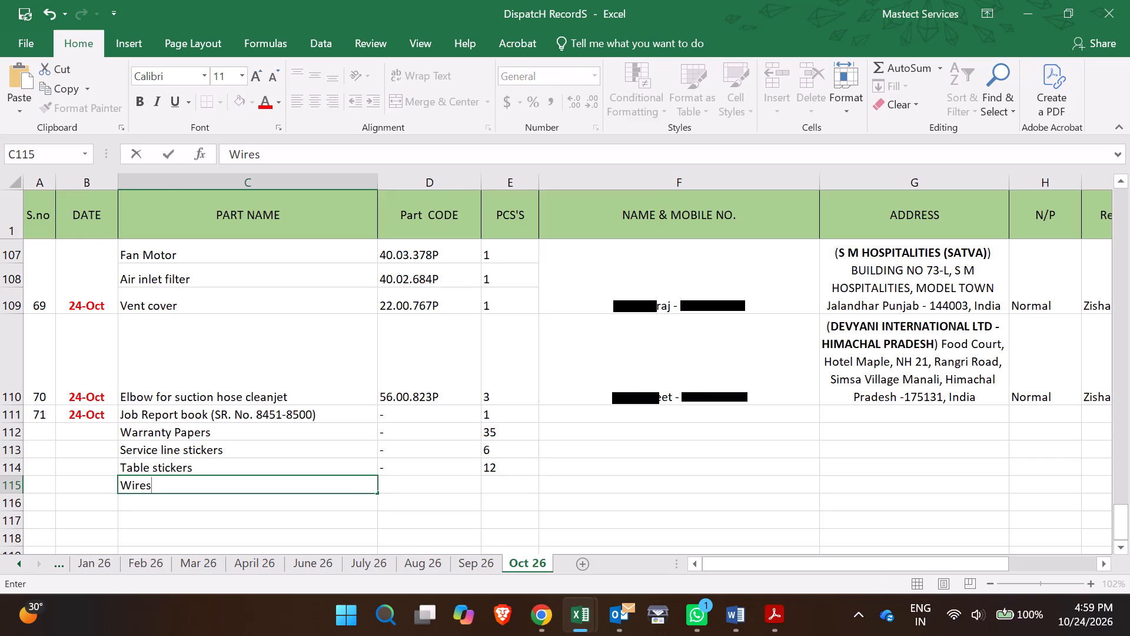
{"action": "key", "text": "Return"}
{"action": "key", "text": "Up"}
{"action": "key", "text": "Right"}
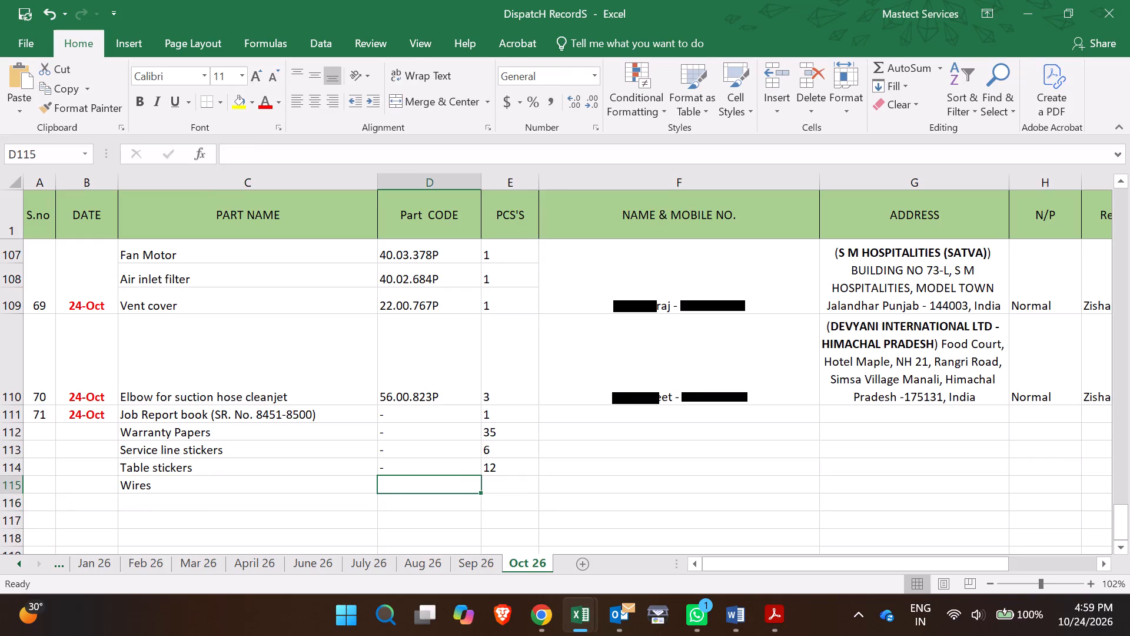
{"action": "key", "text": "minus"}
{"action": "key", "text": "Return"}
{"action": "key", "text": "Up"}
{"action": "key", "text": "Right"}
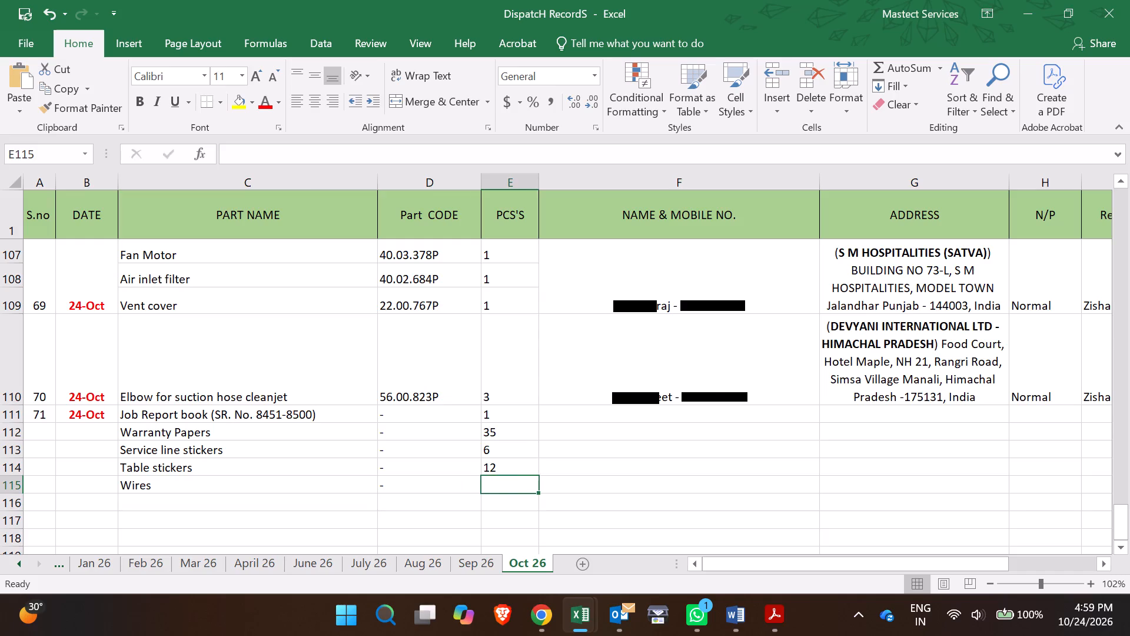
{"action": "key", "text": "5"}
{"action": "key", "text": "Return"}
{"action": "key", "text": "Left"}
{"action": "key", "text": "Left"}
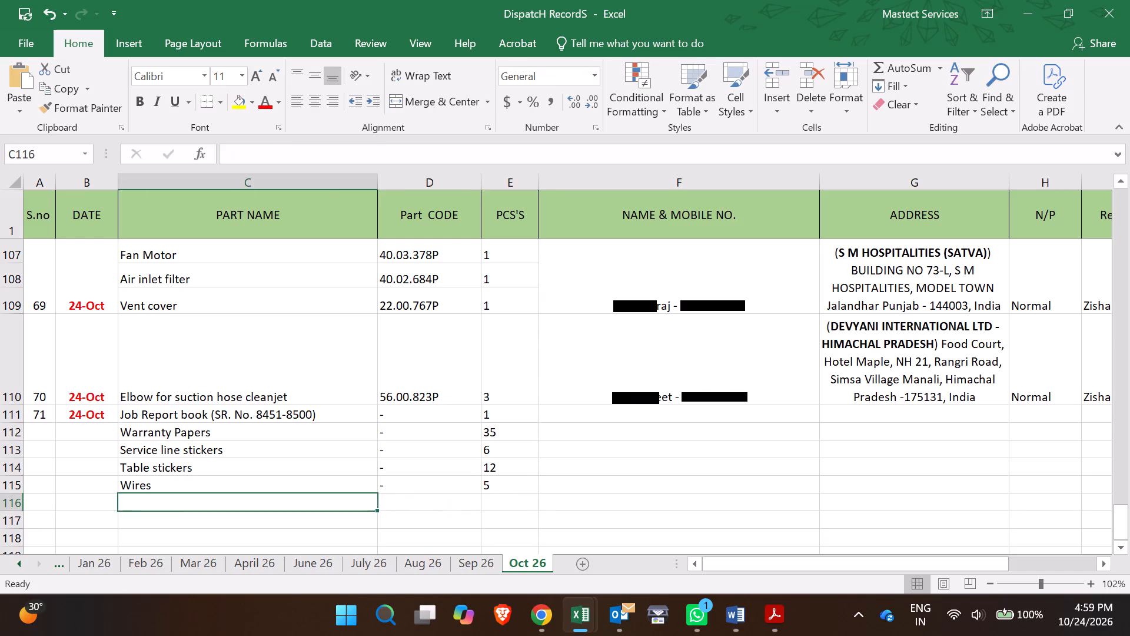
{"action": "key", "text": "ctrl+s"}
Add "Terminal block blue" in row 116 with part code 40.04.118P and 5 pieces.
{"action": "type", "text": "Ter"}
{"action": "key", "text": "Return"}
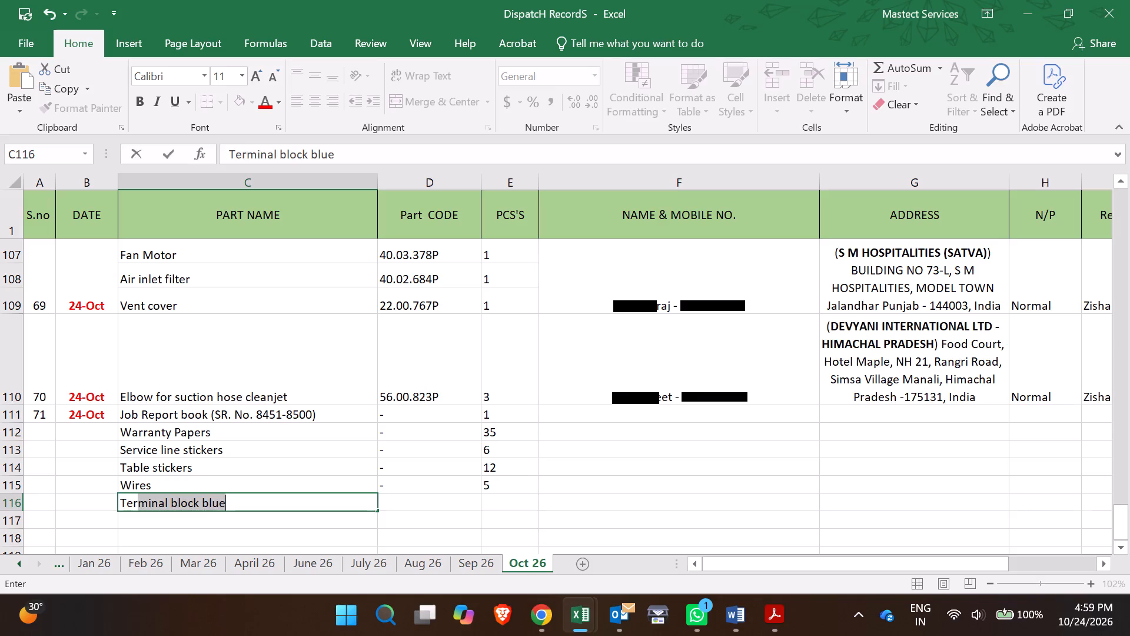
{"action": "key", "text": "Up"}
{"action": "key", "text": "Right"}
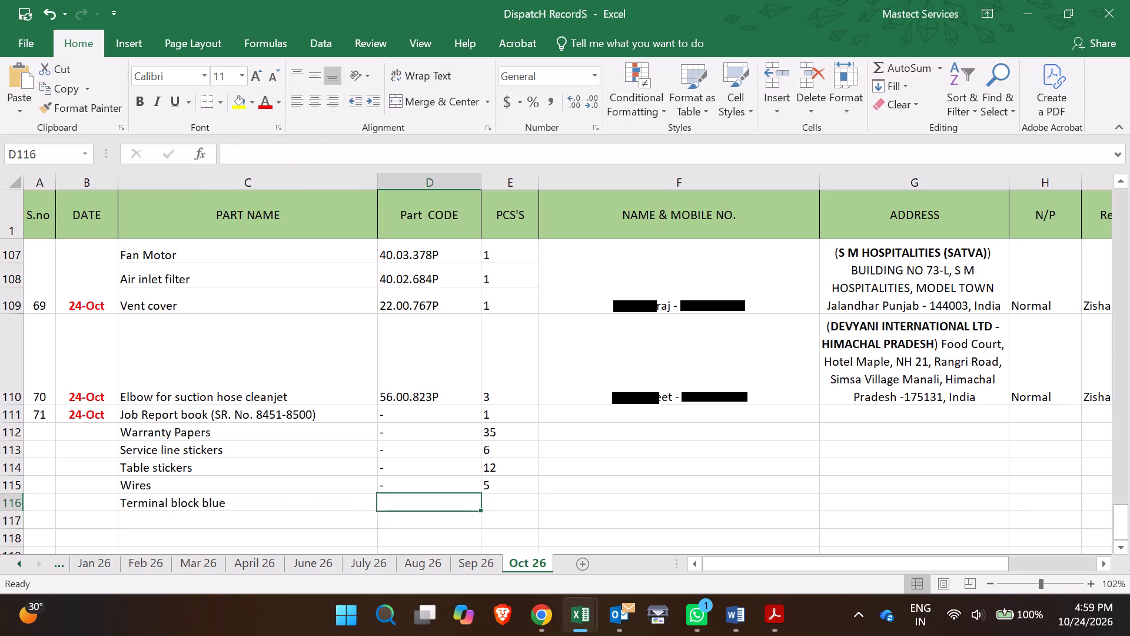
{"action": "type", "text": "40.04."}
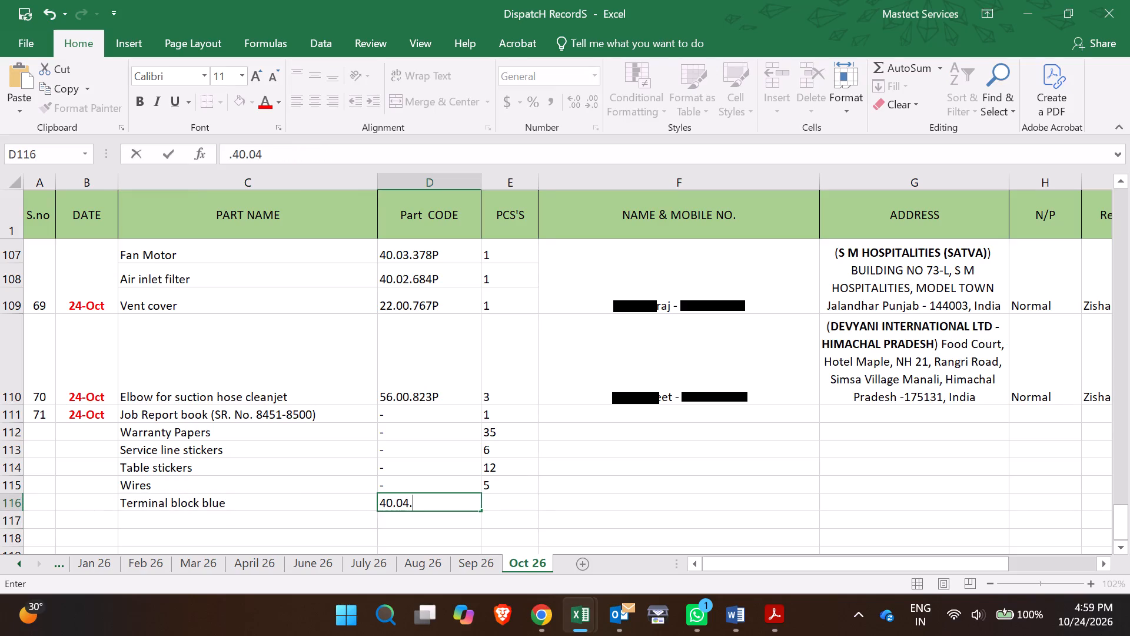
{"action": "type", "text": "118P"}
{"action": "key", "text": "Return"}
{"action": "key", "text": "Up"}
{"action": "key", "text": "Right"}
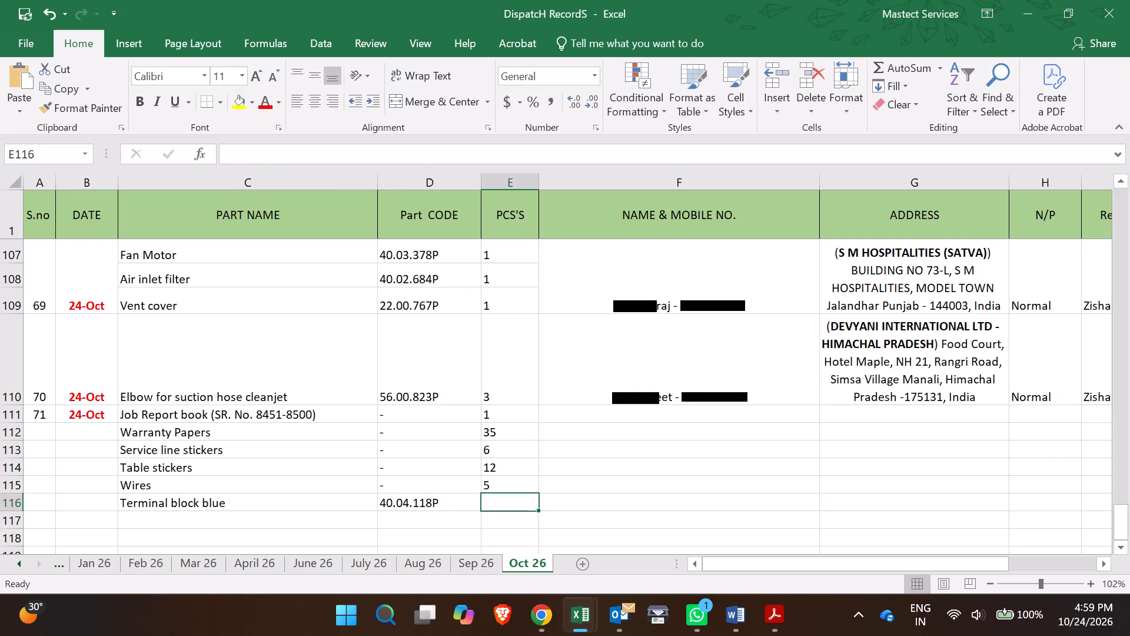
{"action": "key", "text": "5"}
{"action": "key", "text": "Return"}
Add "Auxilliary contact" in row 117 with part code 40.02.641P and 5 pieces, and save the workbook.
{"action": "key", "text": "Left"}
{"action": "key", "text": "Left"}
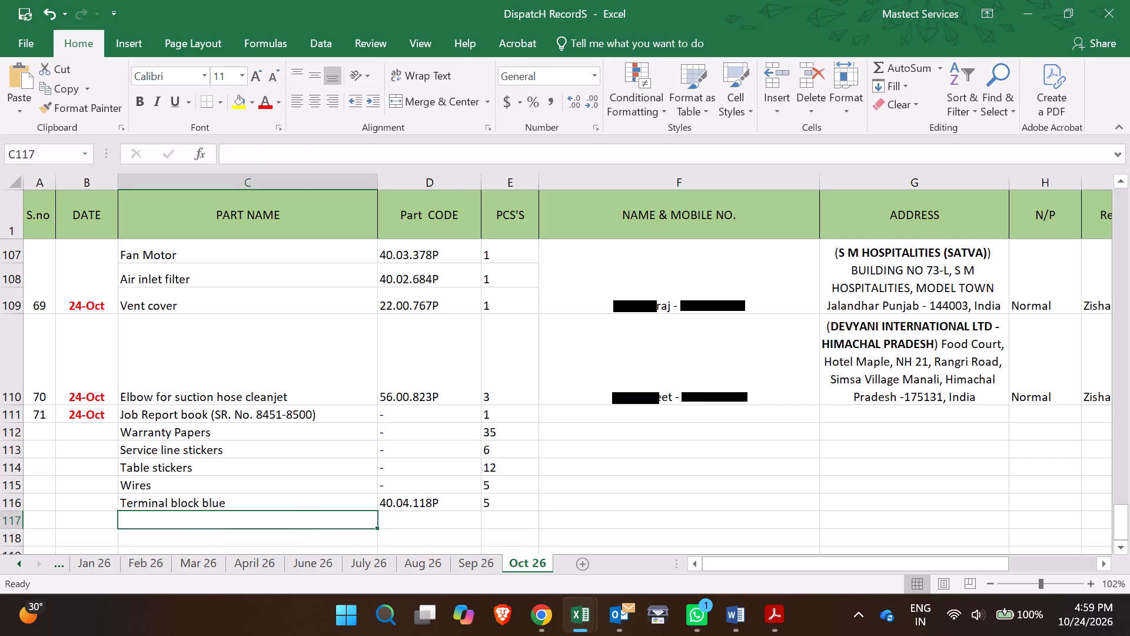
{"action": "key", "text": "Right"}
{"action": "key", "text": "Right"}
{"action": "key", "text": "ctrl+d"}
{"action": "key", "text": "Left"}
{"action": "key", "text": "ctrl+s"}
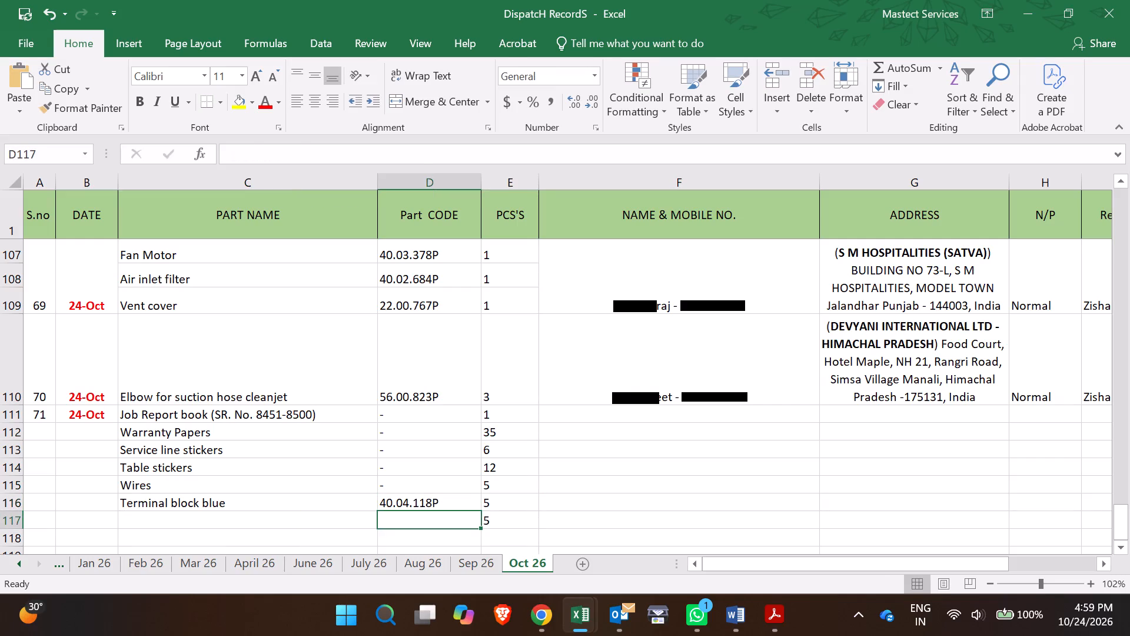
{"action": "type", "text": "40.02."}
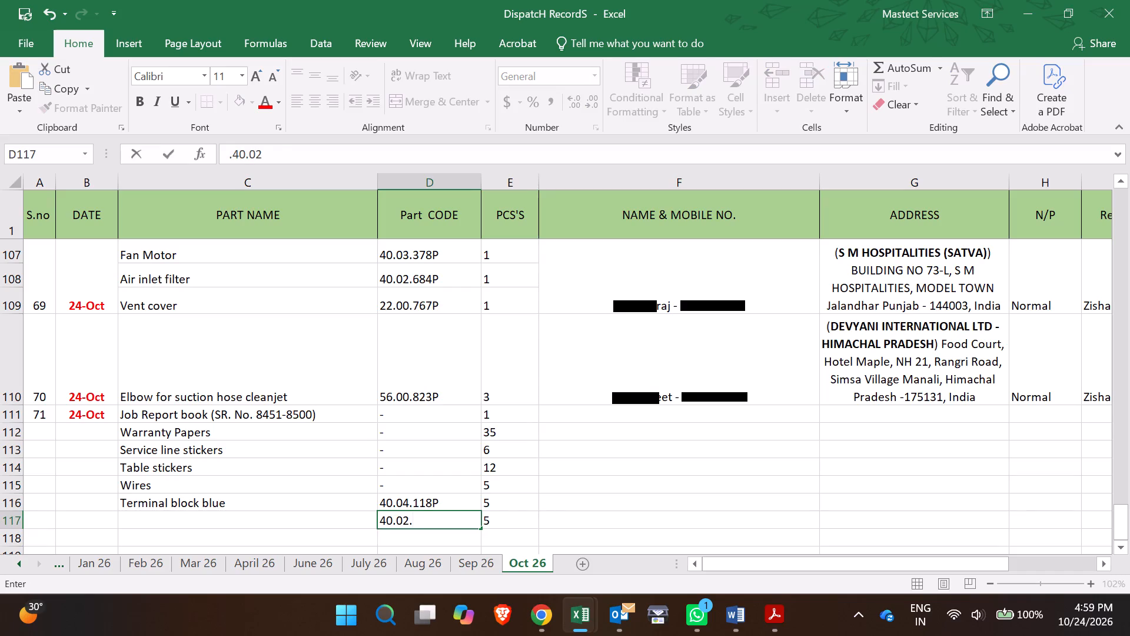
{"action": "type", "text": "641P"}
{"action": "key", "text": "Return"}
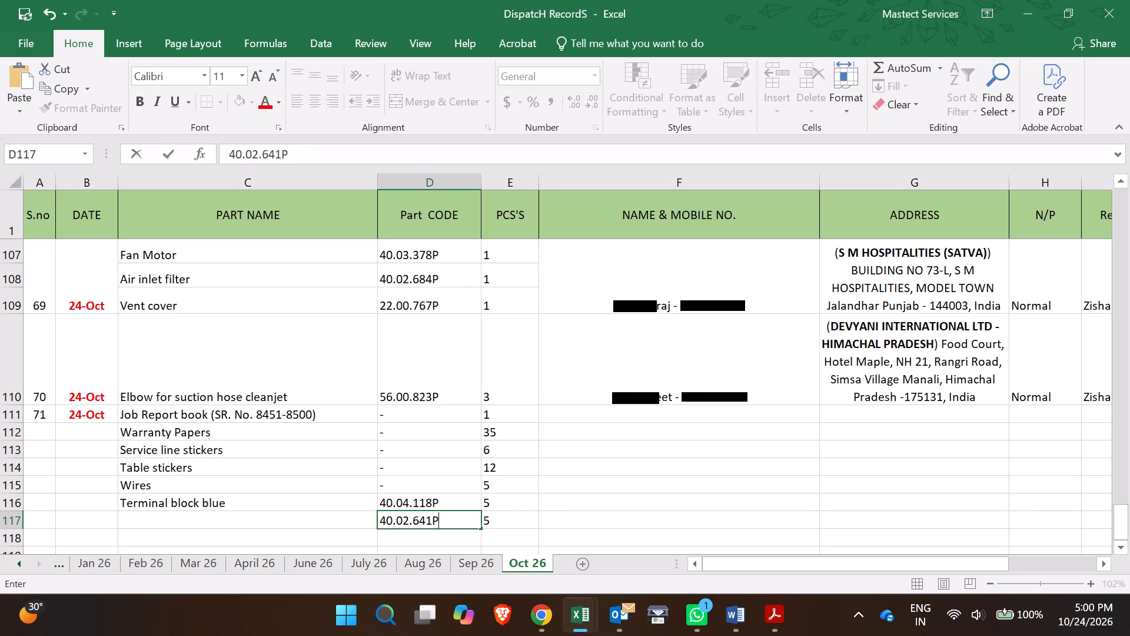
{"action": "key", "text": "Up"}
{"action": "key", "text": "Left"}
{"action": "key", "text": "Left"}
{"action": "key", "text": "Right"}
{"action": "key", "text": "ctrl+s"}
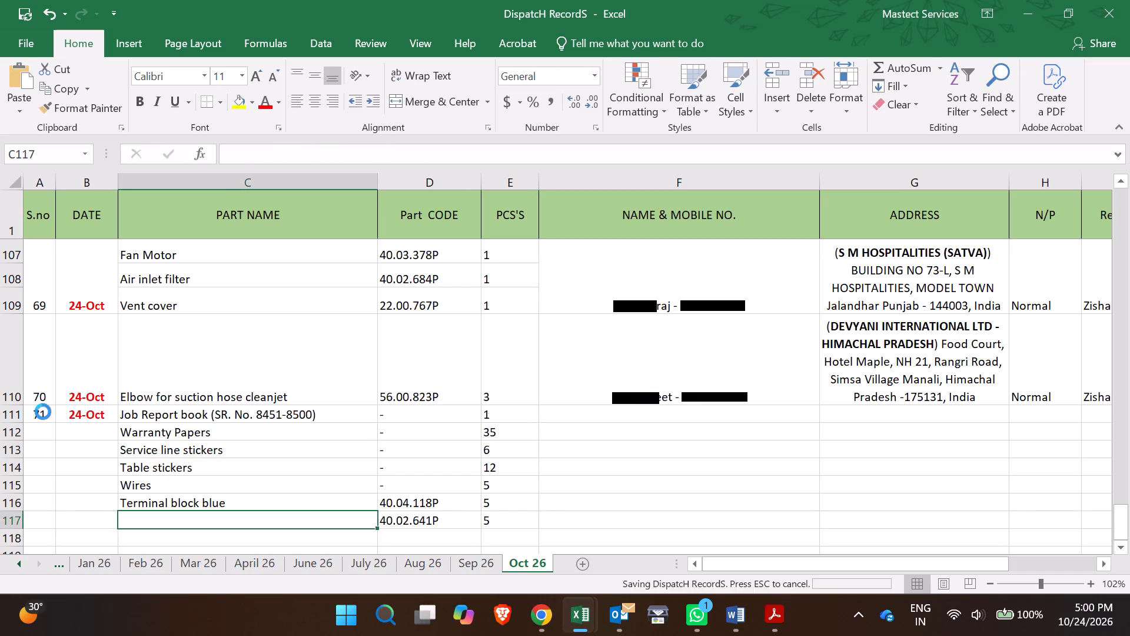
{"action": "type", "text": "Au"}
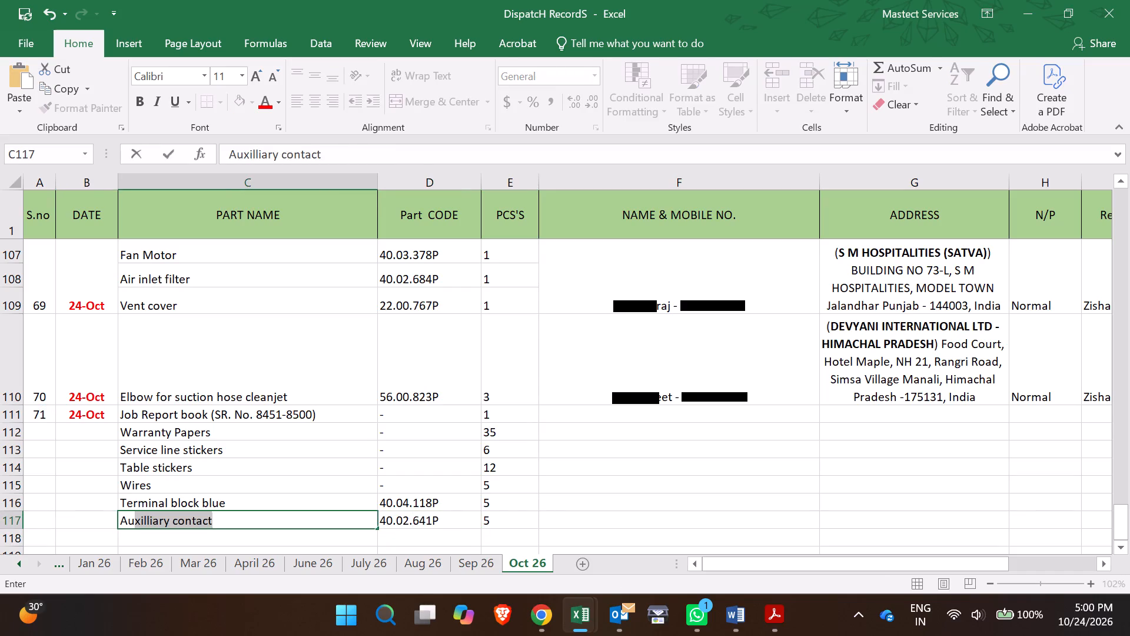
{"action": "key", "text": "Return"}
{"action": "key", "text": "ctrl+s"}
Merge and center the DATE cells for rows 111 to 117, keeping the 24-Oct date.
{"action": "key", "text": "Up"}
{"action": "key", "text": "Up"}
{"action": "key", "text": "Up"}
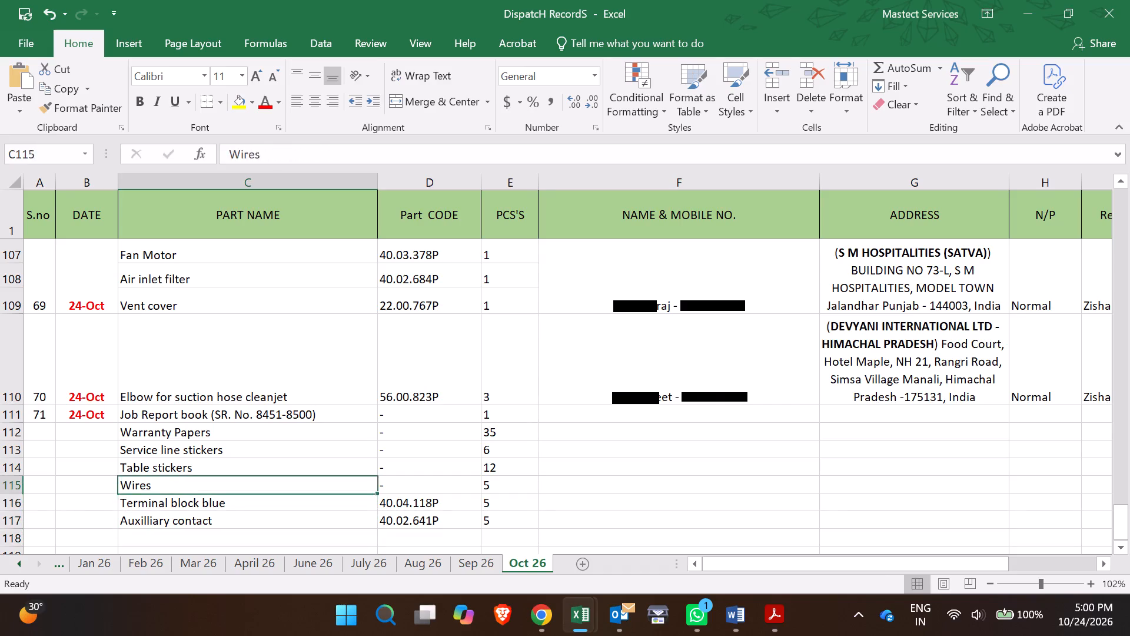
{"action": "key", "text": "Up"}
{"action": "key", "text": "Up"}
{"action": "key", "text": "Up"}
{"action": "key", "text": "Up"}
{"action": "key", "text": "Left"}
{"action": "key", "text": "shift+Down"}
{"action": "key", "text": "shift+Down"}
{"action": "key", "text": "shift+Down"}
{"action": "key", "text": "shift+Down"}
{"action": "key", "text": "shift+Down"}
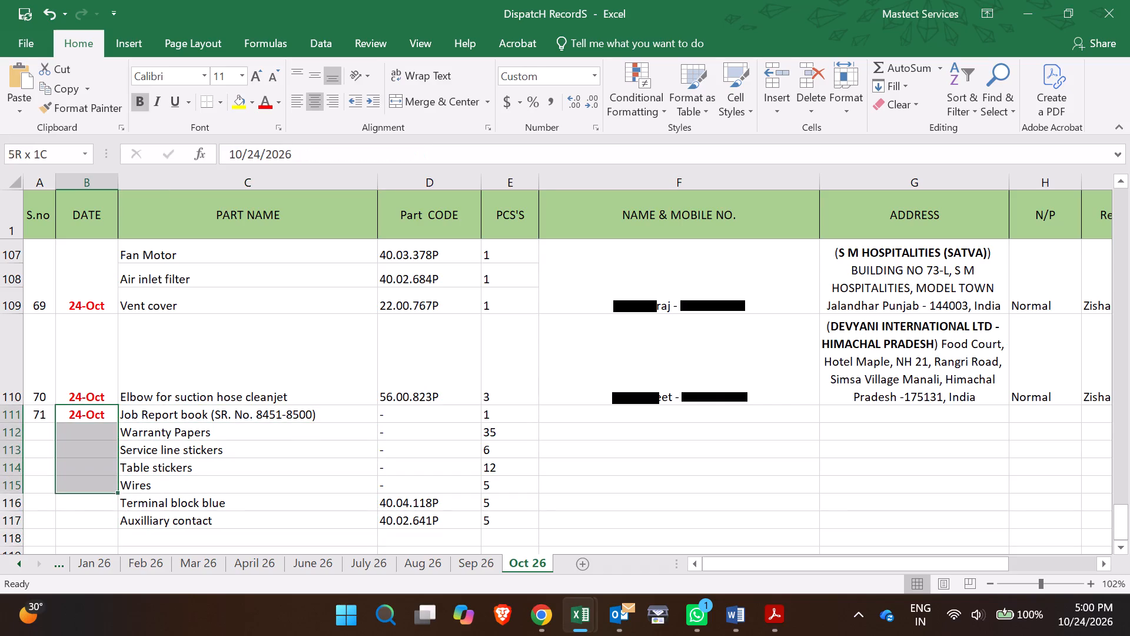
{"action": "key", "text": "shift+Down"}
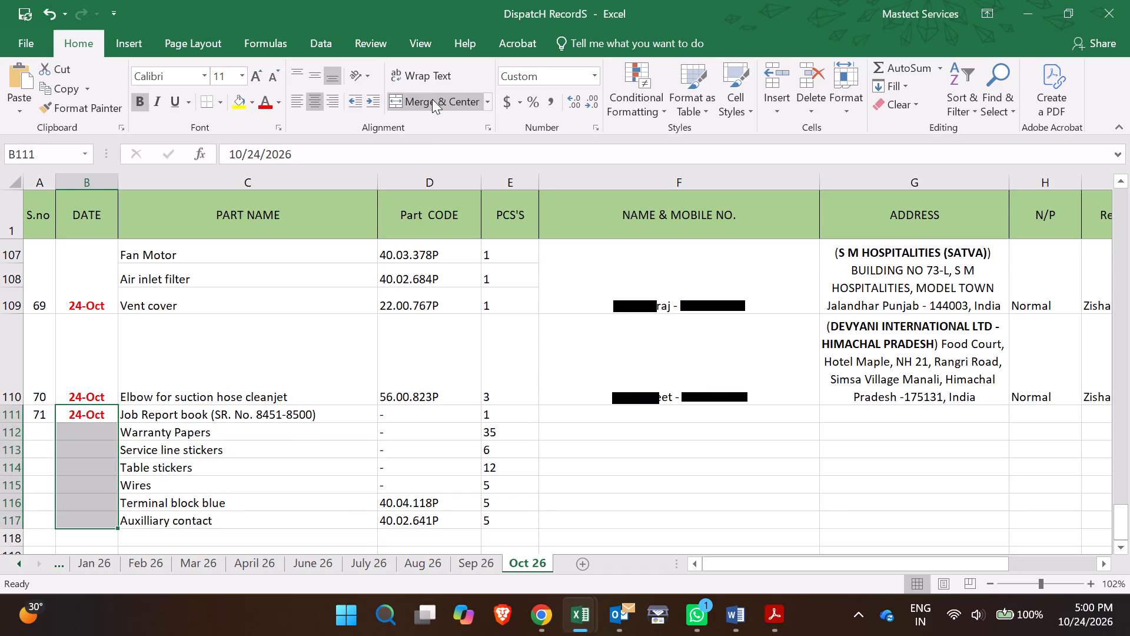
{"action": "left_click", "coordinate": [432, 99]}
Merge and center the S.no cells for rows 111 to 117, keeping serial number 71.
{"action": "key", "text": "Left"}
{"action": "key", "text": "shift+Down"}
{"action": "key", "text": "shift+Down"}
{"action": "key", "text": "shift+Down"}
{"action": "key", "text": "shift+Down"}
{"action": "key", "text": "shift+Down"}
{"action": "key", "text": "shift+Down"}
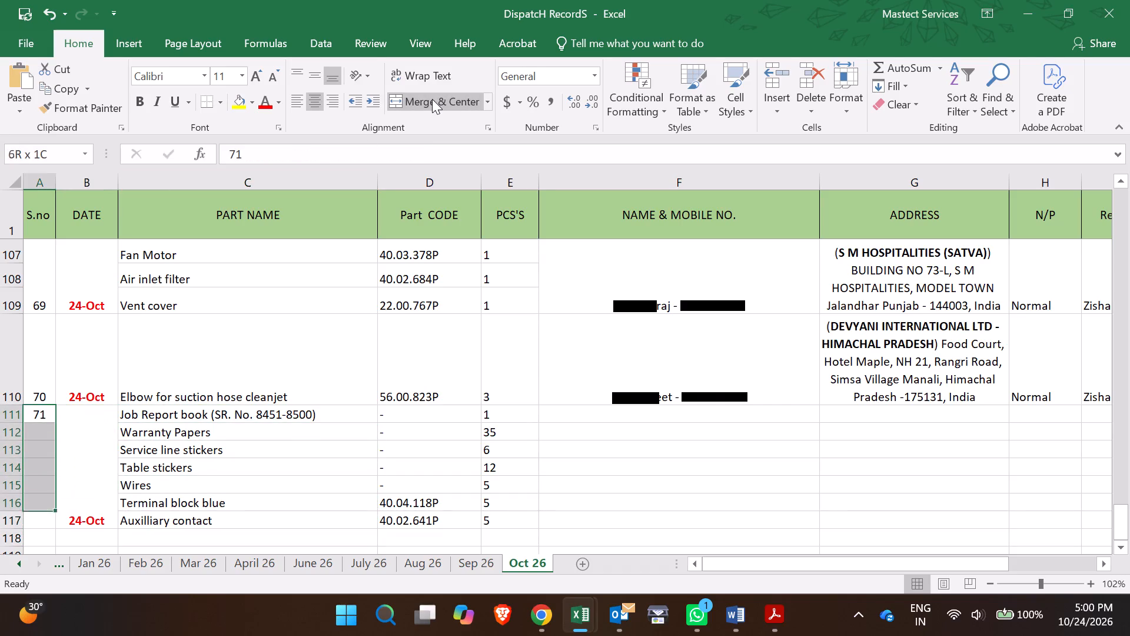
{"action": "key", "text": "shift+Down"}
{"action": "key", "text": "shift+Up"}
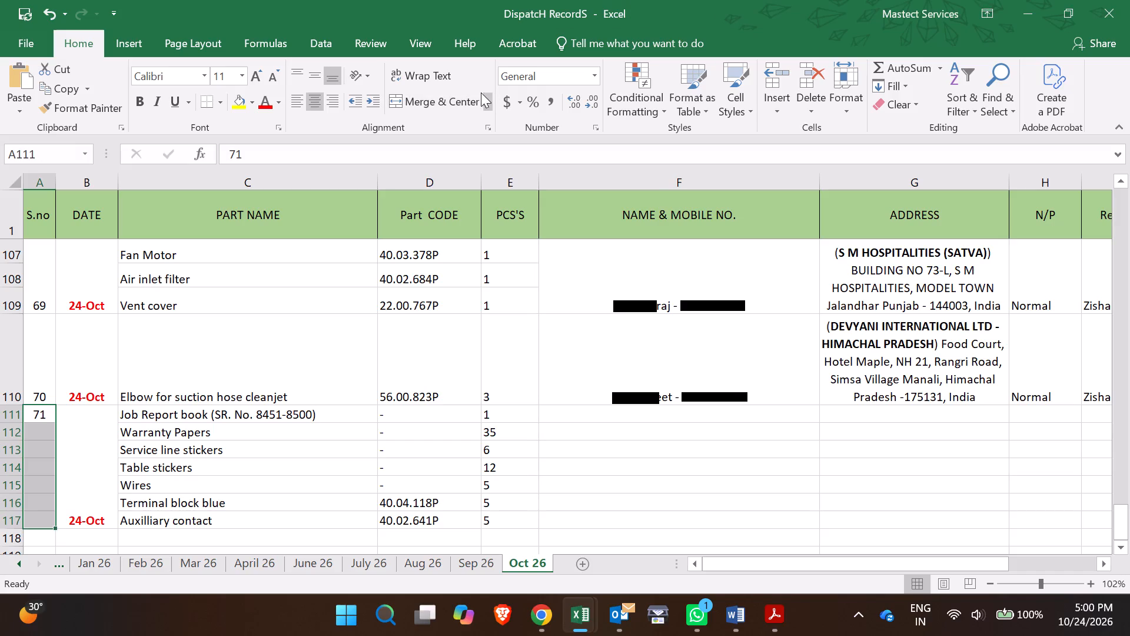
{"action": "left_click", "coordinate": [453, 98]}
Merge and center the empty NAME & MOBILE NO. cells for rows 111 to 117.
{"action": "key", "text": "Right"}
{"action": "key", "text": "Right"}
{"action": "key", "text": "Right"}
{"action": "key", "text": "Right"}
{"action": "key", "text": "Right"}
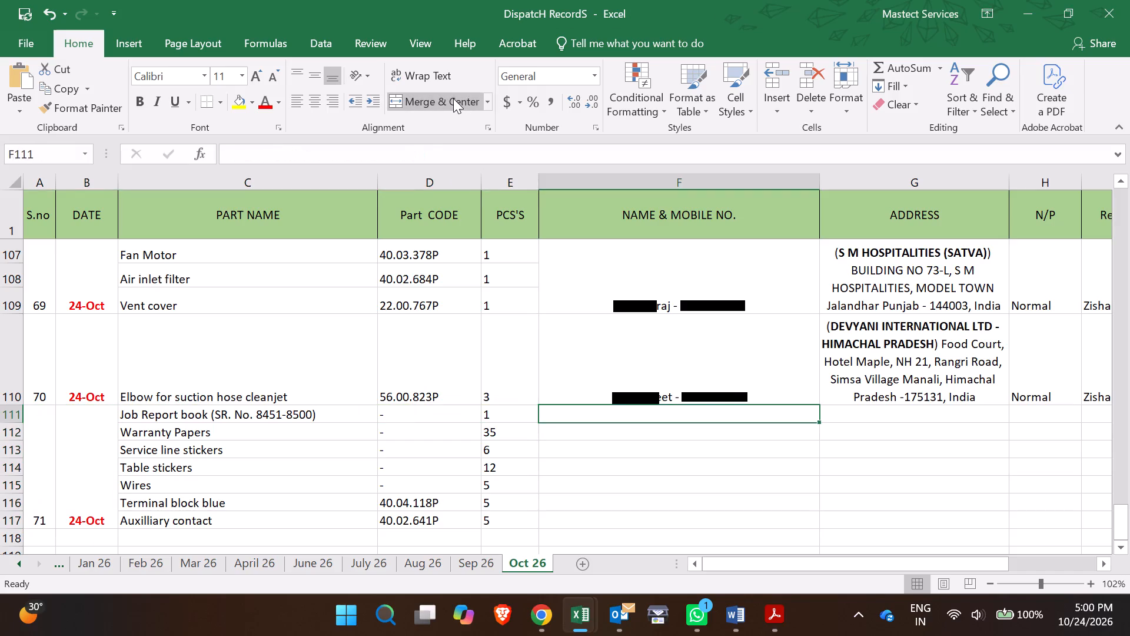
{"action": "key", "text": "shift+Down"}
{"action": "key", "text": "shift+Down"}
{"action": "key", "text": "shift+Down"}
{"action": "key", "text": "shift+Down"}
{"action": "key", "text": "shift+Down"}
{"action": "key", "text": "shift+Down"}
{"action": "left_click", "coordinate": [453, 98]}
Merge and center the empty ADDRESS cells for rows 111 to 117.
{"action": "key", "text": "Right"}
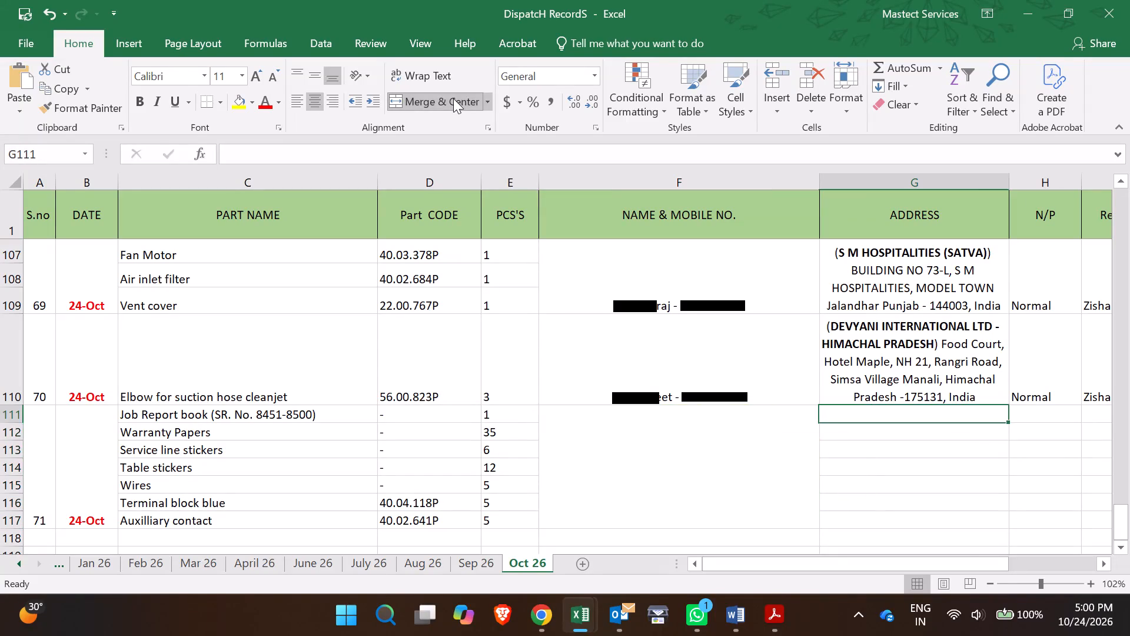
{"action": "key", "text": "shift+Down"}
{"action": "key", "text": "shift+Down"}
{"action": "key", "text": "shift+Down"}
{"action": "key", "text": "shift+Down"}
{"action": "key", "text": "shift+Down"}
{"action": "key", "text": "shift+Down"}
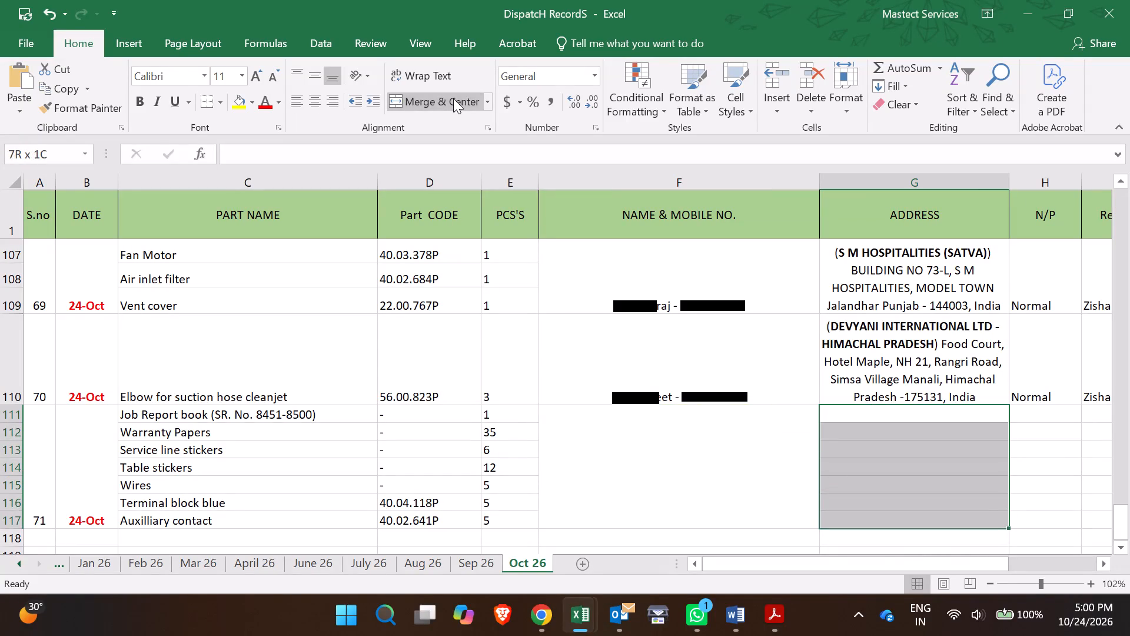
{"action": "left_click", "coordinate": [453, 98]}
Merge and center the empty N/P cells for rows 111 to 117.
{"action": "key", "text": "Right"}
{"action": "key", "text": "shift+Down"}
{"action": "key", "text": "shift+Down"}
{"action": "key", "text": "shift+Down"}
{"action": "key", "text": "shift+Down"}
{"action": "key", "text": "shift+Down"}
{"action": "key", "text": "shift+Down"}
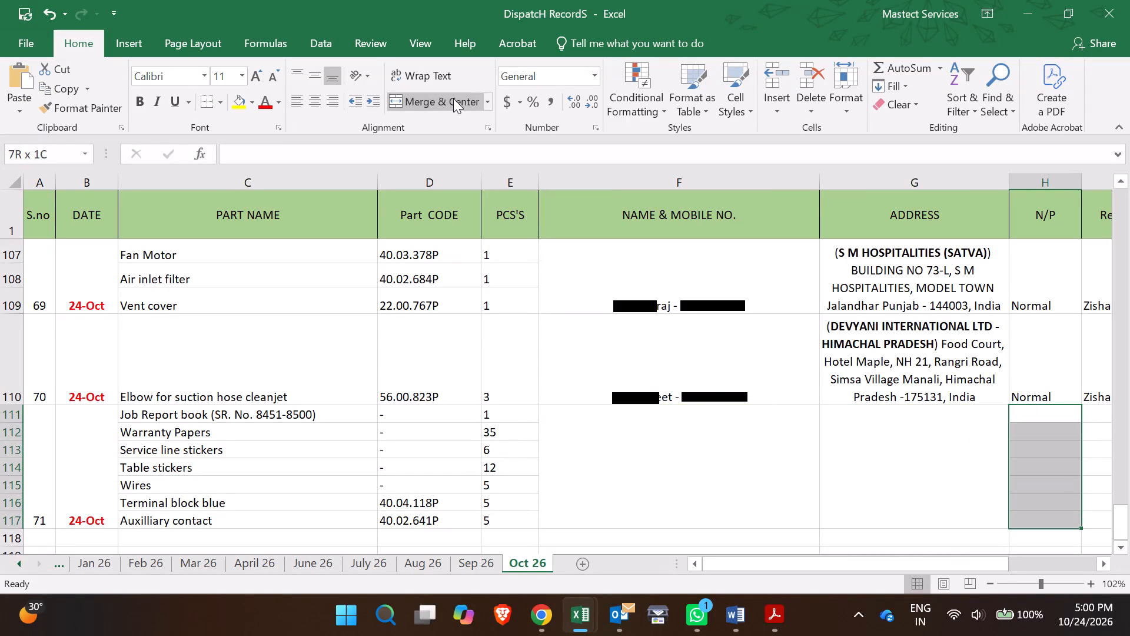
{"action": "left_click", "coordinate": [453, 98], "text": "shift"}
Merge and center the empty Remark cells for rows 111 to 117.
{"action": "key", "text": "Right"}
{"action": "key", "text": "shift+Down"}
{"action": "key", "text": "shift+Down"}
{"action": "key", "text": "shift+Down"}
{"action": "key", "text": "shift+Down"}
{"action": "key", "text": "shift+Down"}
{"action": "key", "text": "shift+Down"}
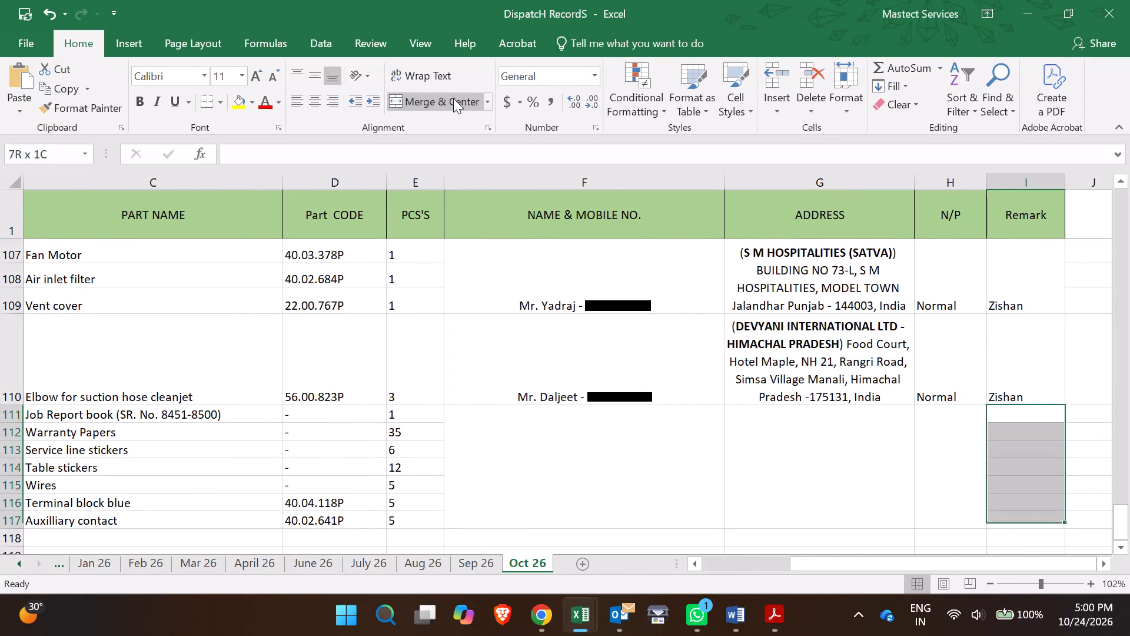
Merge and center the empty Remark cells for rows 111 to 117.
{"action": "key", "text": "shift+Down"}
{"action": "key", "text": "shift+Up"}
{"action": "left_click", "coordinate": [453, 98]}
Enter Zishan as the Remark and Normal as the N/P value for the merged rows 111 to 117.
{"action": "key", "text": "Left"}
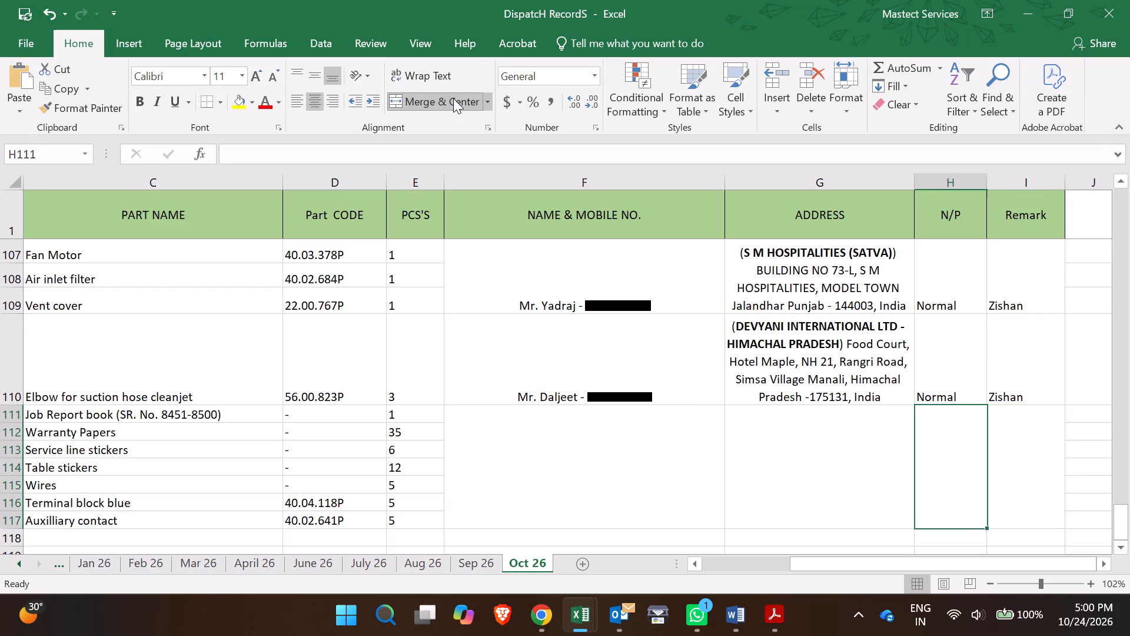
{"action": "key", "text": "Right"}
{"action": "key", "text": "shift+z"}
{"action": "key", "text": "Return"}
{"action": "key", "text": "Up"}
{"action": "key", "text": "Left"}
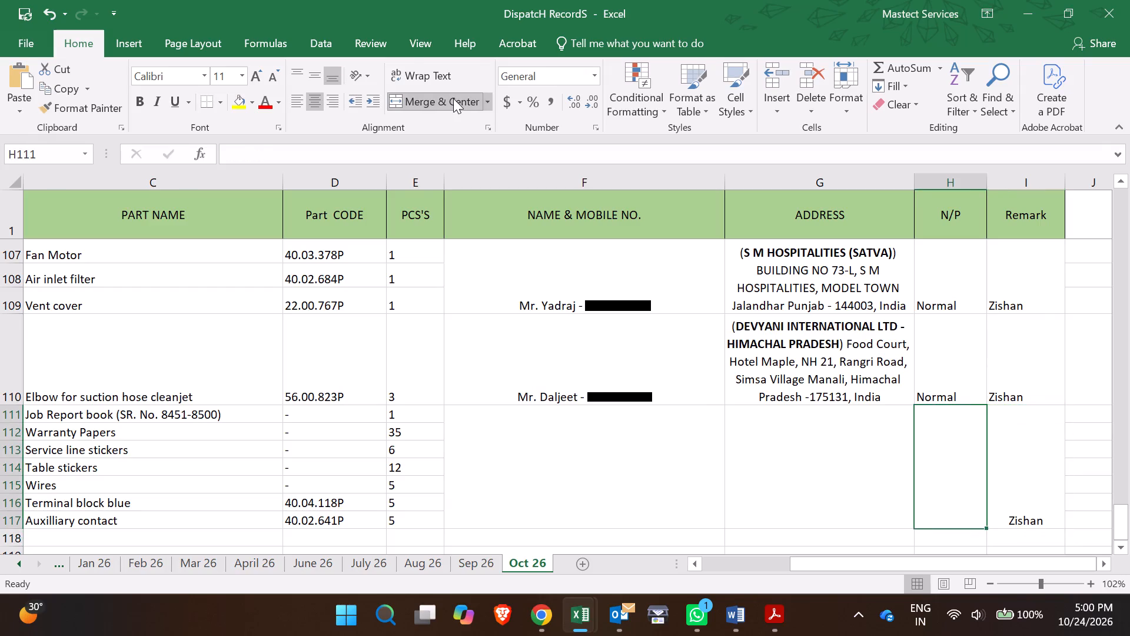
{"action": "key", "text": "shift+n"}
{"action": "key", "text": "Return"}
{"action": "key", "text": "Up"}
{"action": "key", "text": "Right"}
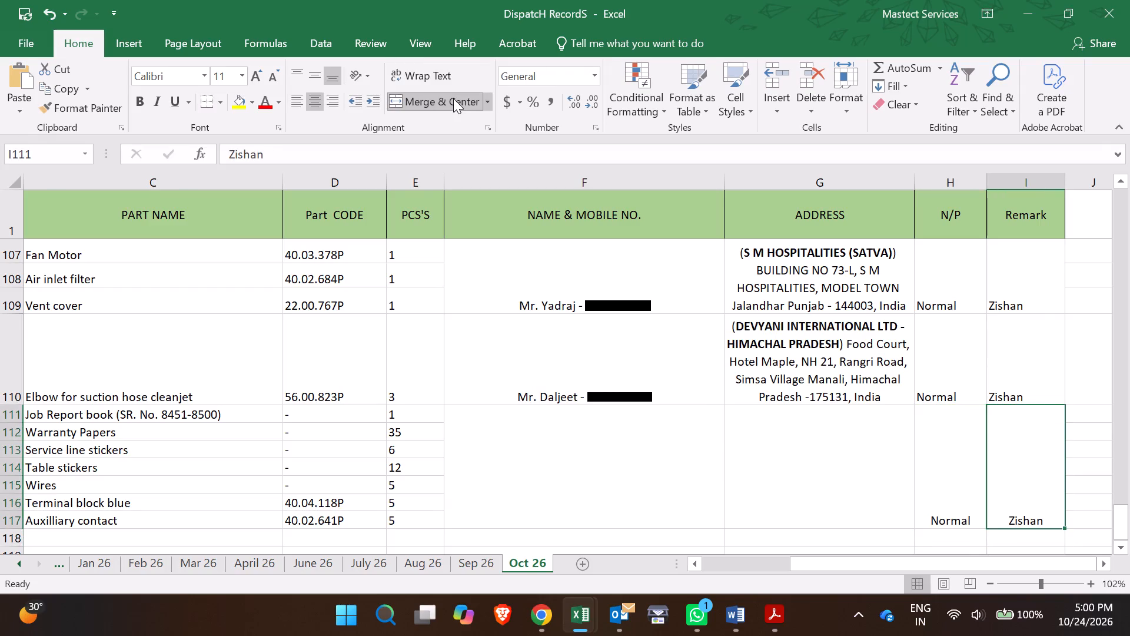
Left-align the N/P and Remark entries for rows 111 to 117.
{"action": "key", "text": "Left"}
{"action": "key", "text": "shift+Right"}
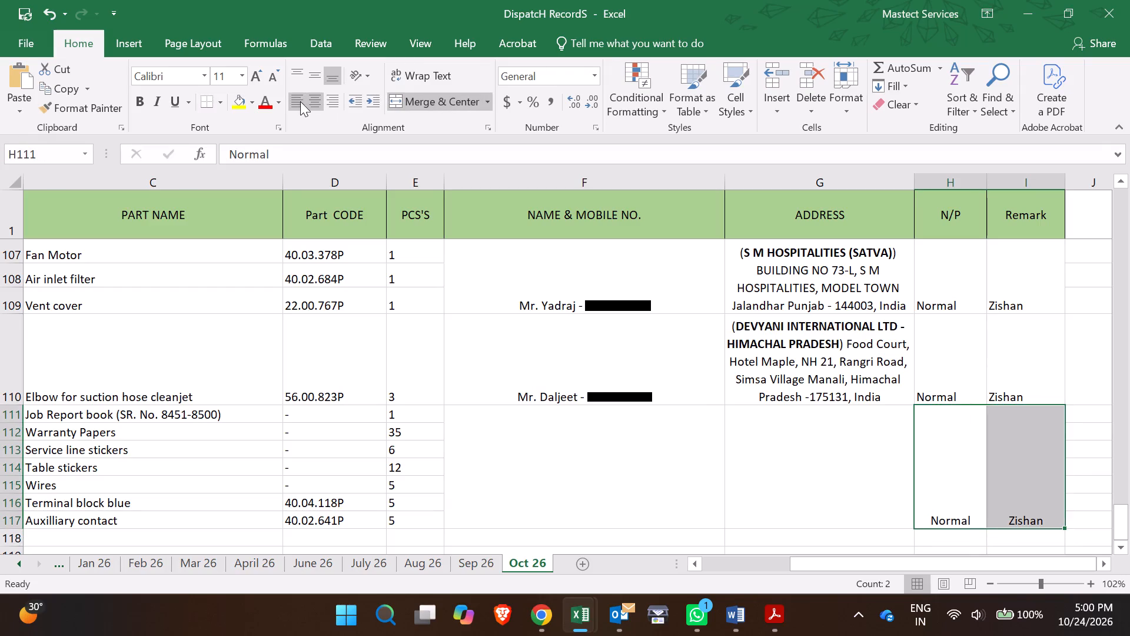
{"action": "left_click", "coordinate": [295, 101]}
{"action": "key", "text": "Left"}
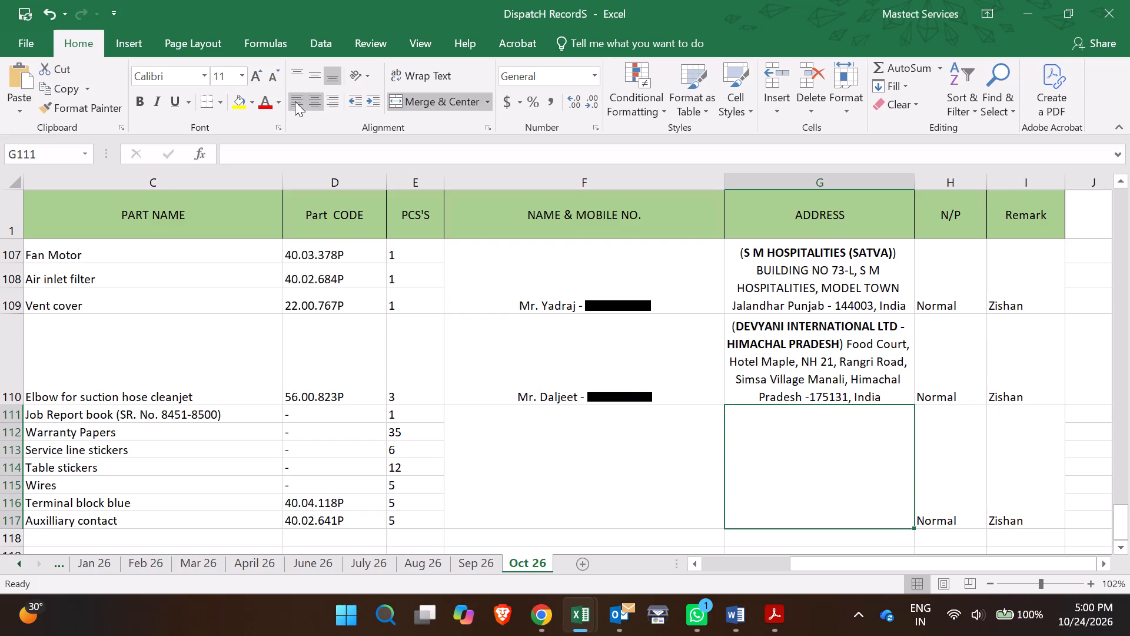
Save the DispatcH RecordS workbook.
{"action": "key", "text": "ctrl+s"}
{"action": "key", "text": "ctrl+s"}
Review the new dispatch entry in rows 111 to 117 across its serial number, date, part and name columns.
{"action": "key", "text": "Left"}
{"action": "key", "text": "Left"}
{"action": "key", "text": "Left"}
{"action": "key", "text": "Left"}
{"action": "key", "text": "Left"}
{"action": "key", "text": "Left"}
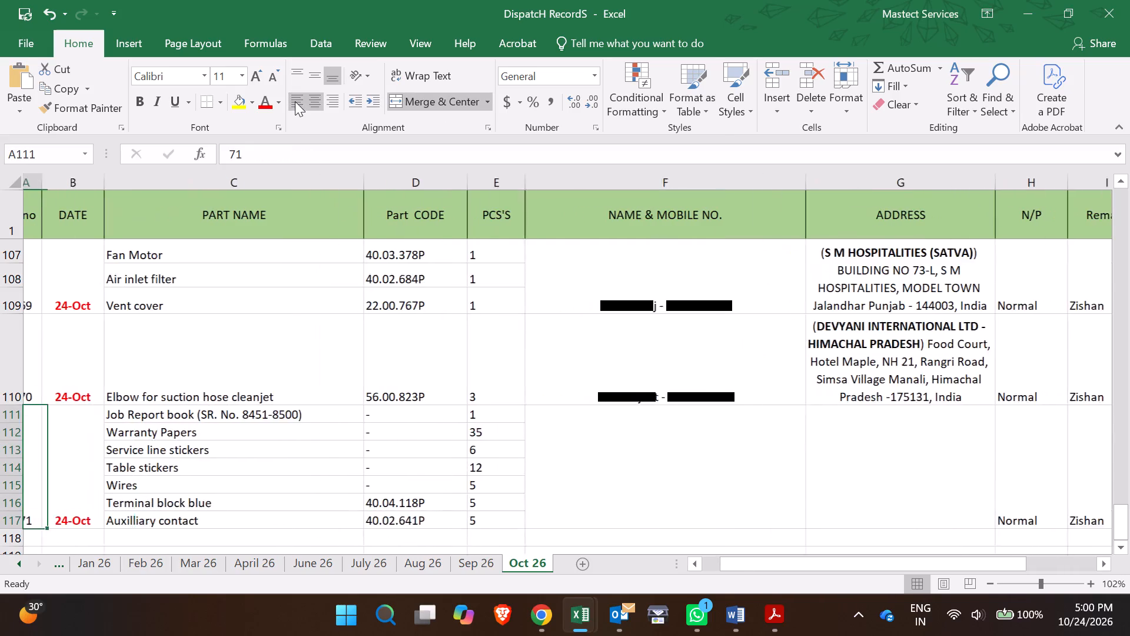
{"action": "key", "text": "Left"}
{"action": "key", "text": "Left"}
{"action": "key", "text": "Right"}
{"action": "key", "text": "Right"}
{"action": "key", "text": "Right"}
{"action": "key", "text": "Right"}
{"action": "key", "text": "Right"}
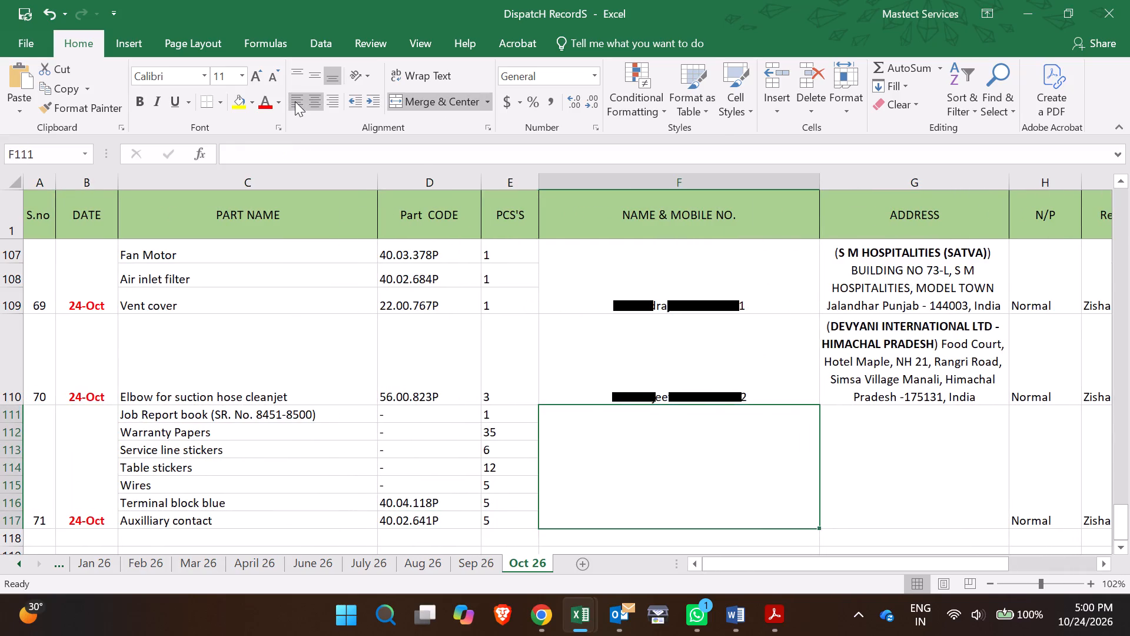
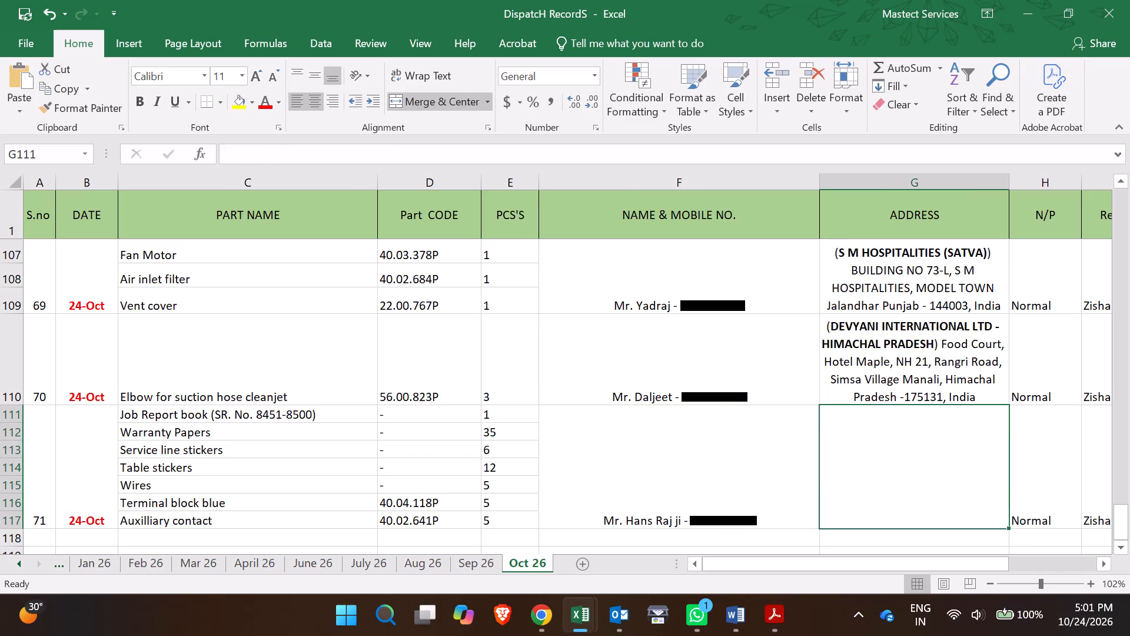
Check the recipient's label in the STICKERS Word document and start entry 71's ADDRESS cell in DispatcH RecordS with "OWN HIS HOME ADDRESS,".
{"action": "key", "text": "alt+Tab"}
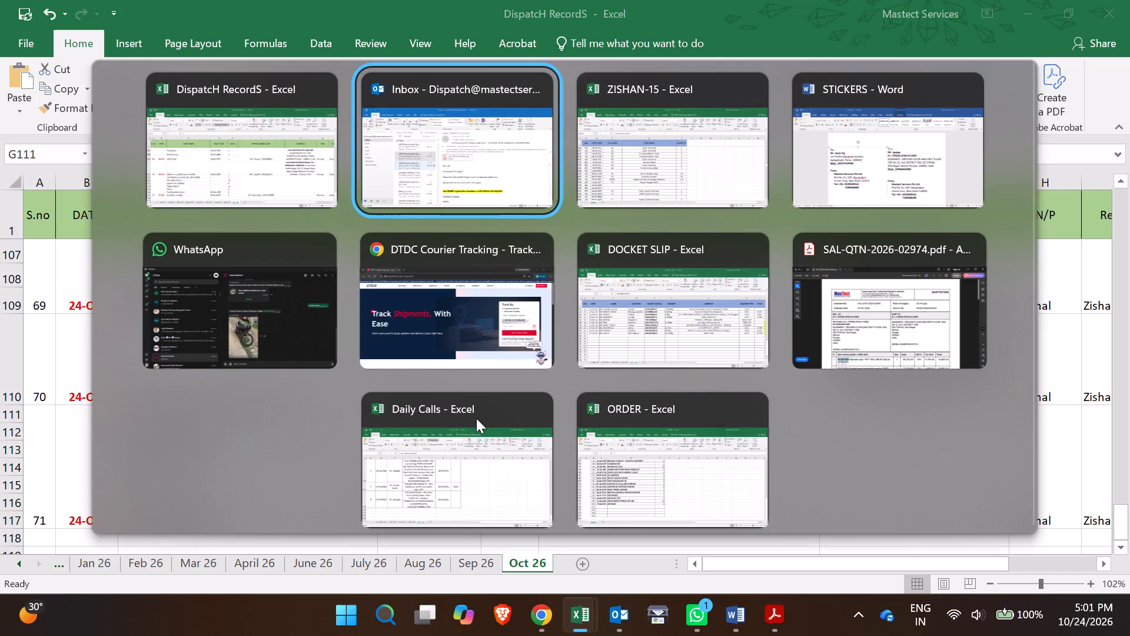
{"action": "key", "text": "alt+Tab"}
{"action": "key", "text": "alt+Tab"}
{"action": "key", "text": "alt+Tab"}
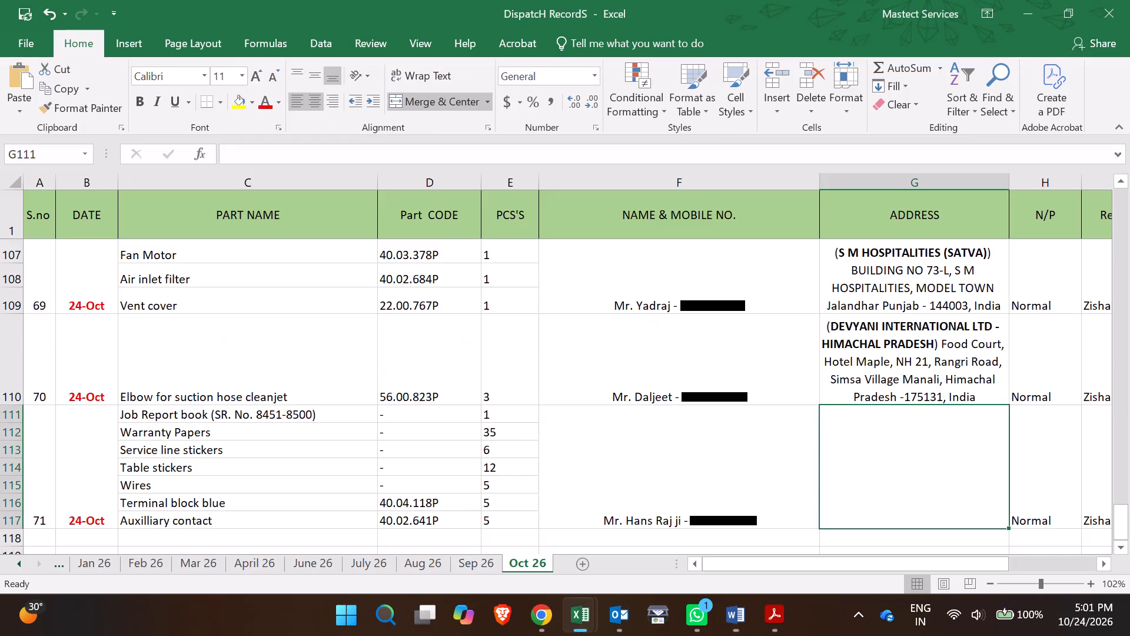
{"action": "key", "text": "alt+Tab"}
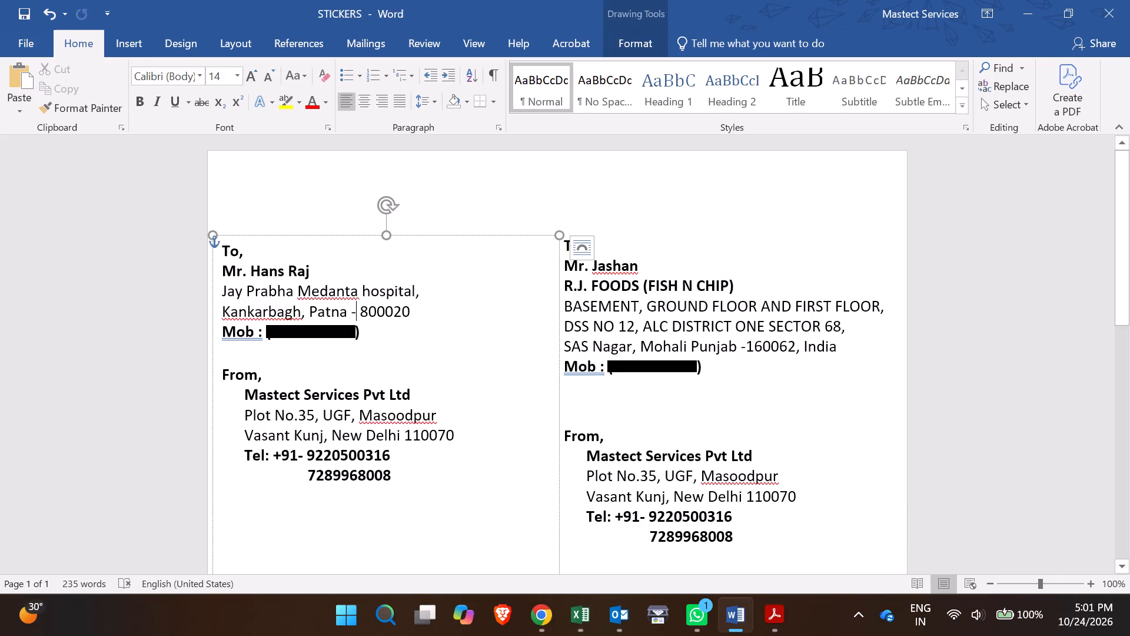
{"action": "key", "text": "Down"}
{"action": "key", "text": "alt+Tab"}
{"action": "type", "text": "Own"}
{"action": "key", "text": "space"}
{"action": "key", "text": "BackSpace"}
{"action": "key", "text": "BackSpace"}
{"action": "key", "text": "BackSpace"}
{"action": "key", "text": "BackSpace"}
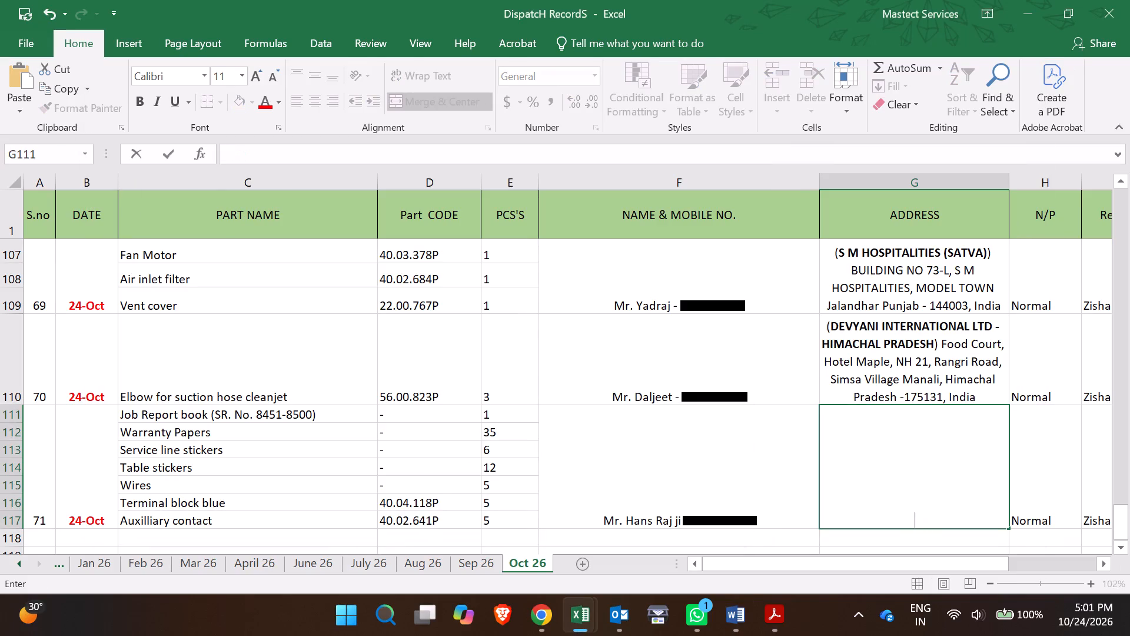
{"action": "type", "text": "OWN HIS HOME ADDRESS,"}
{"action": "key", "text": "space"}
Copy the first address line of entry 71's recipient from the STICKERS Word document and append it to the ADDRESS cell in DispatcH RecordS.
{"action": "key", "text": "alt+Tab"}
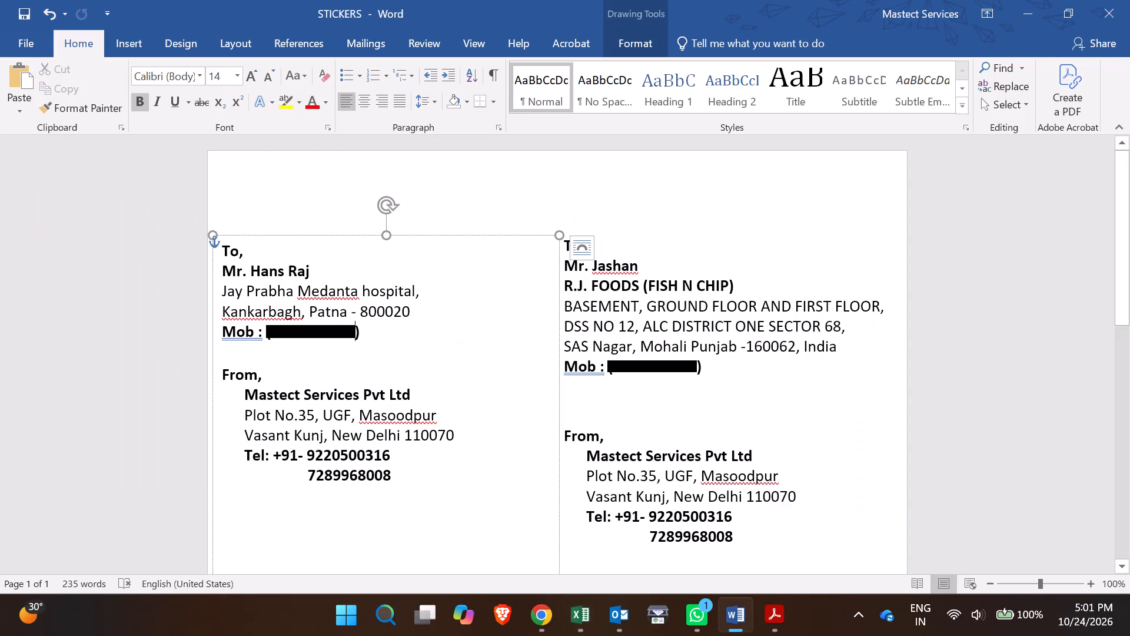
{"action": "left_click", "coordinate": [224, 289]}
{"action": "key", "text": "shift+Down"}
{"action": "key", "text": "shift+Left"}
{"action": "key", "text": "ctrl+c"}
{"action": "key", "text": "alt+Tab"}
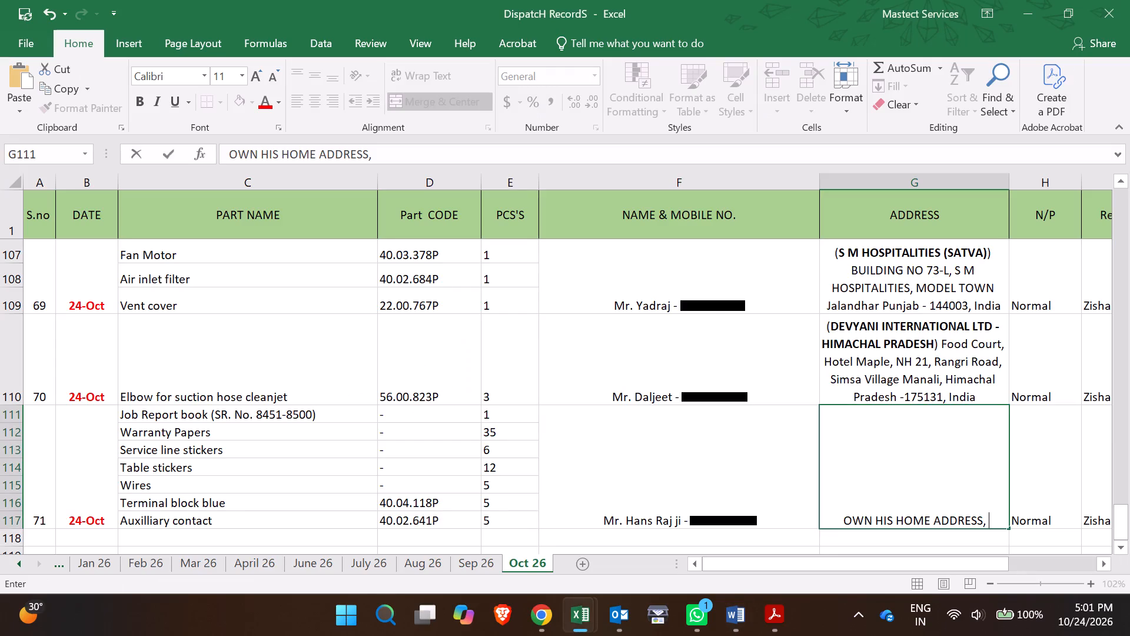
{"action": "key", "text": "ctrl+v"}
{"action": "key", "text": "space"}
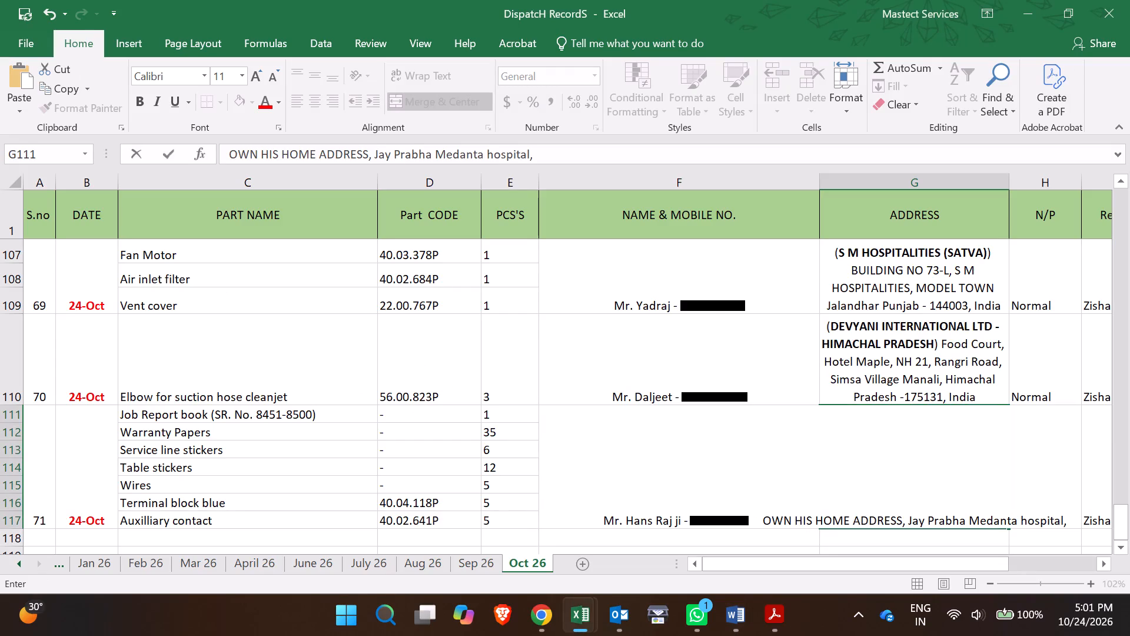
Copy the second address line from the same STICKERS label in Word and append it to entry 71's ADDRESS cell in DispatcH RecordS.
{"action": "key", "text": "alt+Tab"}
{"action": "left_click", "coordinate": [224, 314]}
{"action": "key", "text": "shift+Down"}
{"action": "key", "text": "shift+Left"}
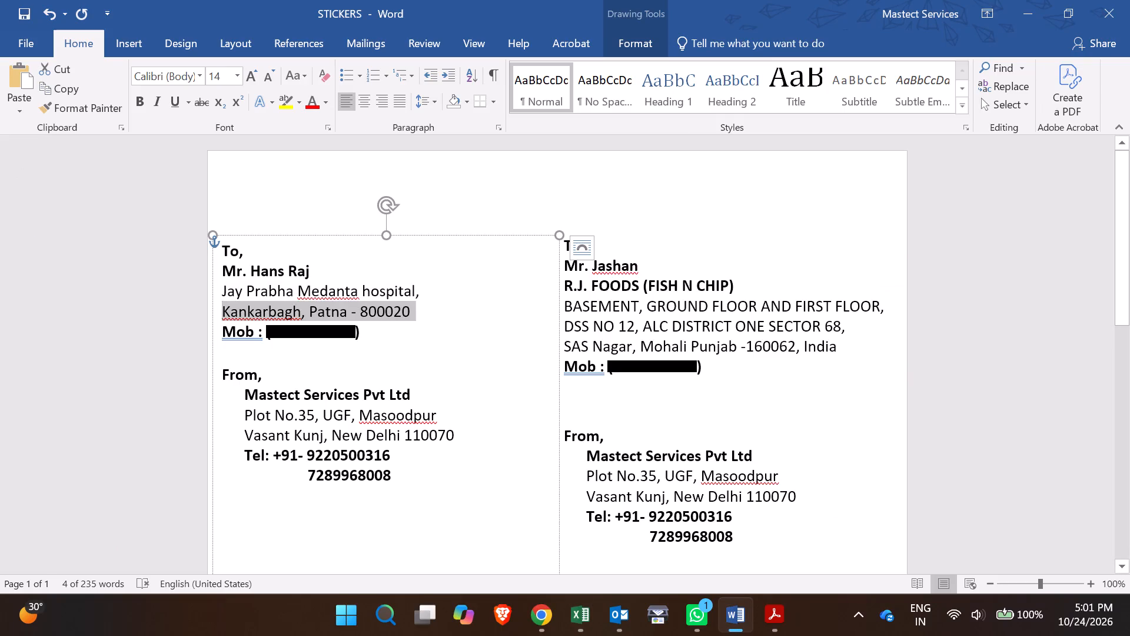
{"action": "key", "text": "ctrl+c"}
{"action": "key", "text": "alt+Tab"}
{"action": "key", "text": "ctrl+v"}
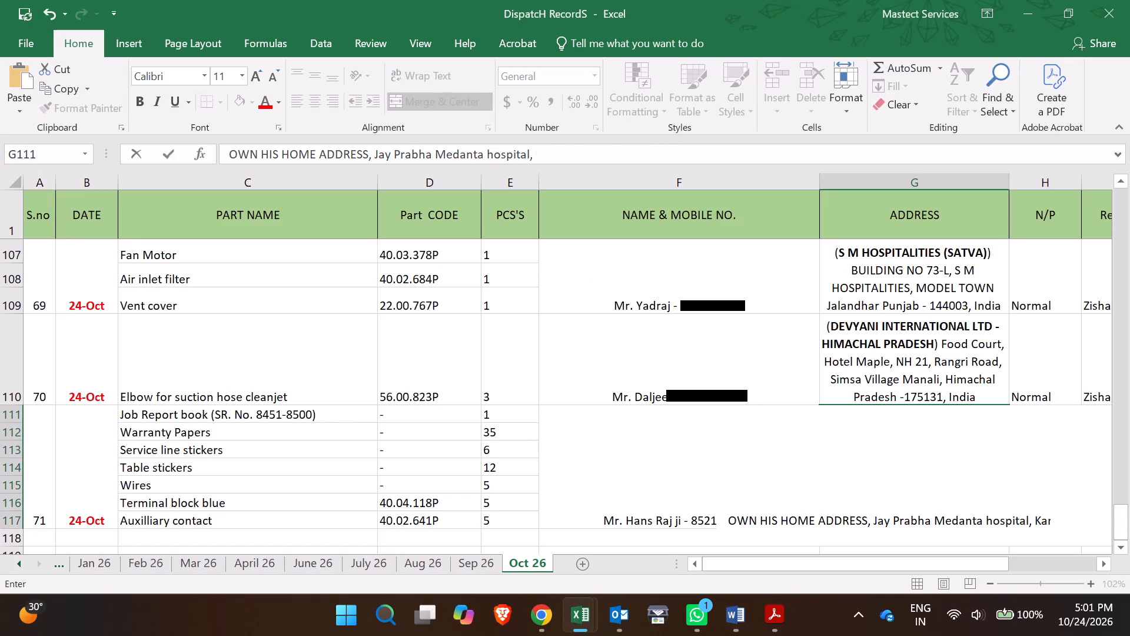
Complete the address entry for serial number 71, wrap its text within the merged ADDRESS cell, and save the workbook.
{"action": "key", "text": "Return"}
{"action": "key", "text": "Up"}
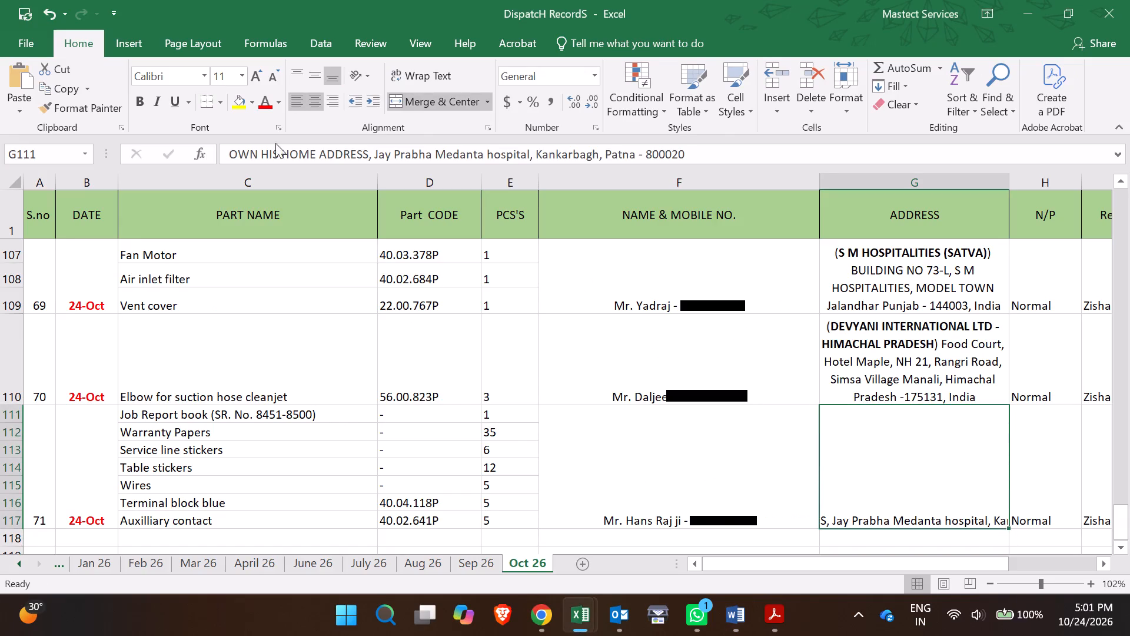
{"action": "left_click", "coordinate": [426, 75]}
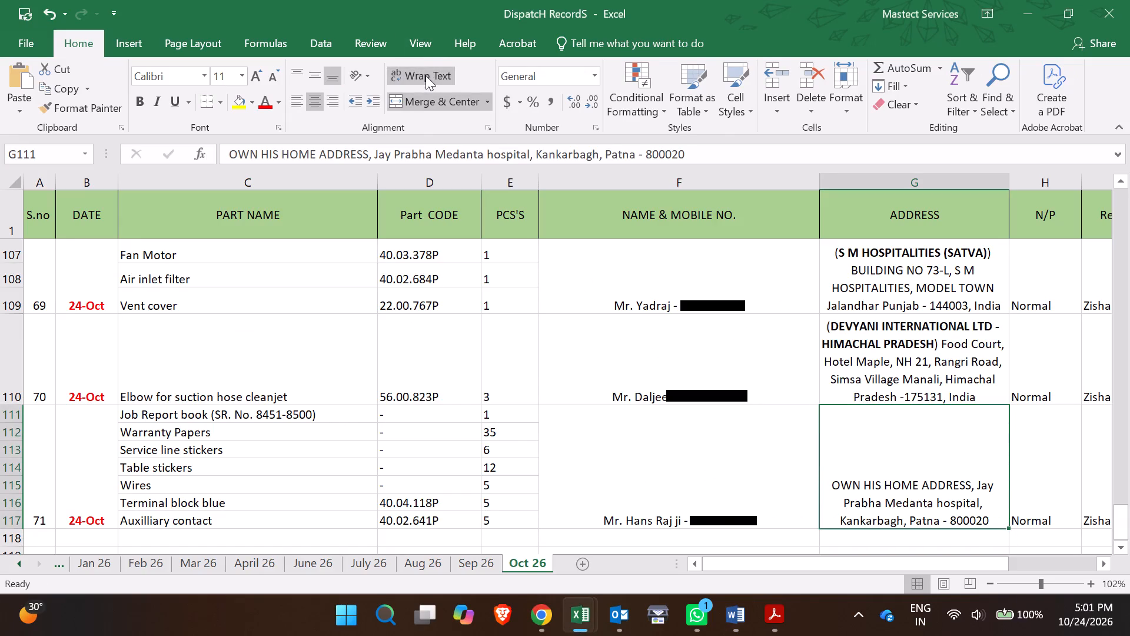
{"action": "key", "text": "ctrl+s"}
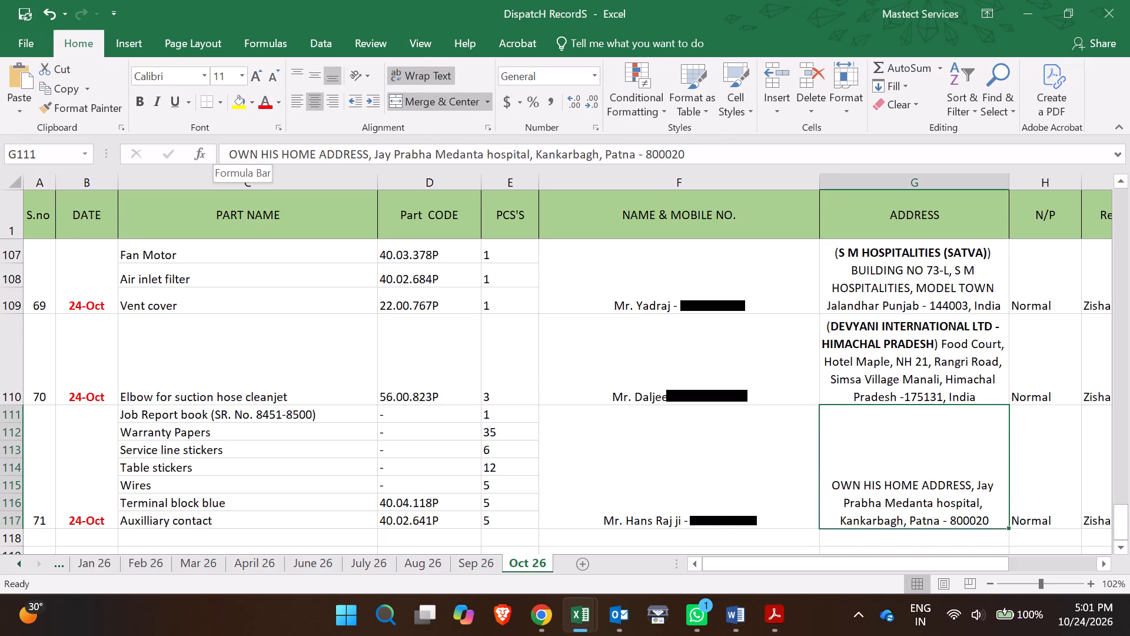
Bold only the words "OWN HIS HOME ADDRESS" in entry 71's ADDRESS cell and save the workbook.
{"action": "left_click", "coordinate": [220, 151]}
{"action": "key", "text": "shift+Right"}
{"action": "key", "text": "shift+Right"}
{"action": "key", "text": "shift+Right"}
{"action": "key", "text": "shift+Right"}
{"action": "key", "text": "shift+Right"}
{"action": "key", "text": "shift+Right"}
{"action": "key", "text": "shift+Right"}
{"action": "key", "text": "shift+Right"}
{"action": "key", "text": "shift+Right"}
{"action": "key", "text": "shift+Right"}
{"action": "key", "text": "shift+Right"}
{"action": "key", "text": "shift+Right"}
{"action": "key", "text": "shift+Right"}
{"action": "key", "text": "shift+Right"}
{"action": "key", "text": "shift+Right"}
{"action": "key", "text": "shift+Right"}
{"action": "key", "text": "shift+Right"}
{"action": "key", "text": "shift+Right"}
{"action": "key", "text": "shift+Right"}
{"action": "key", "text": "shift+Right"}
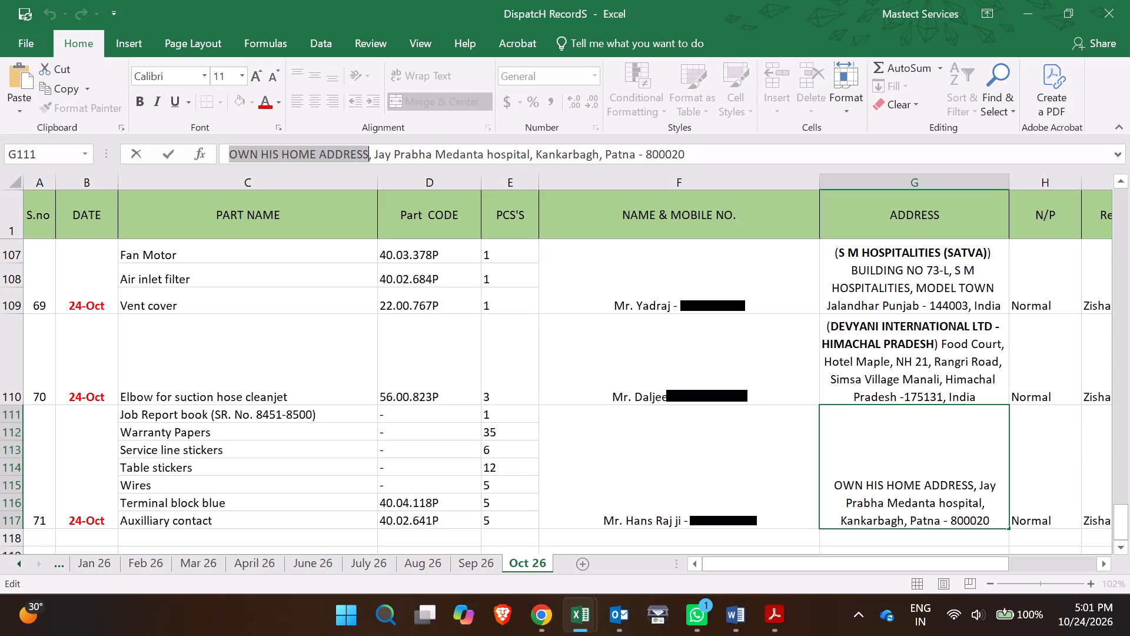
{"action": "key", "text": "ctrl+b"}
{"action": "left_click", "coordinate": [626, 473]}
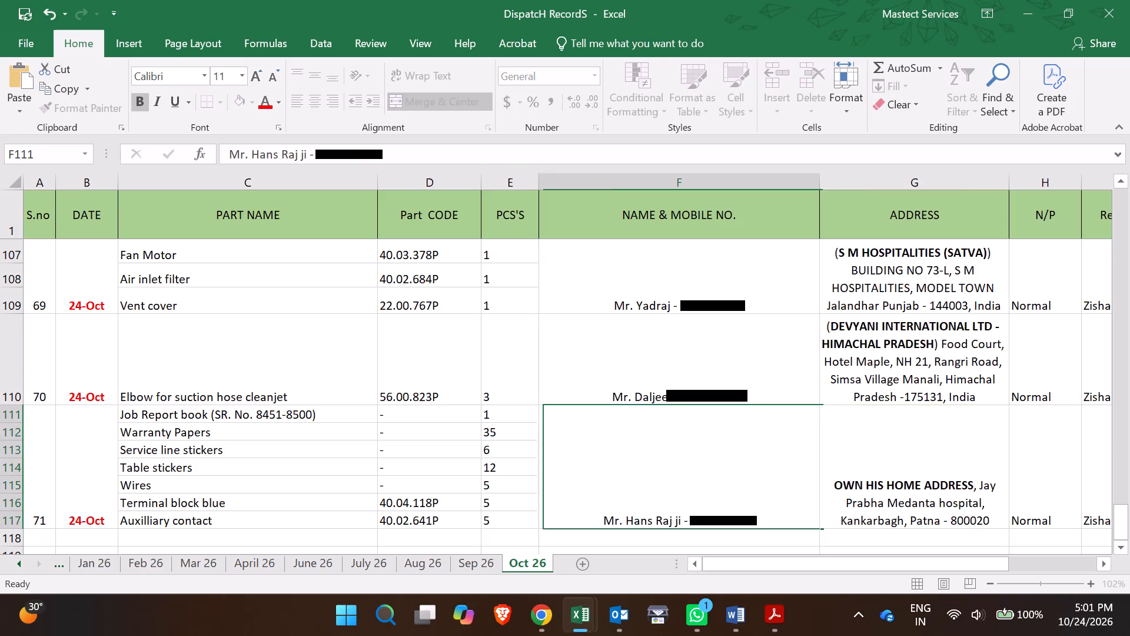
{"action": "key", "text": "ctrl+s"}
{"action": "key", "text": "ctrl+s"}
{"action": "key", "text": "ctrl+s"}
Enter serial number 72 in the S.no column of row 118, directly below entry 71.
{"action": "key", "text": "Left"}
{"action": "key", "text": "Left"}
{"action": "key", "text": "Left"}
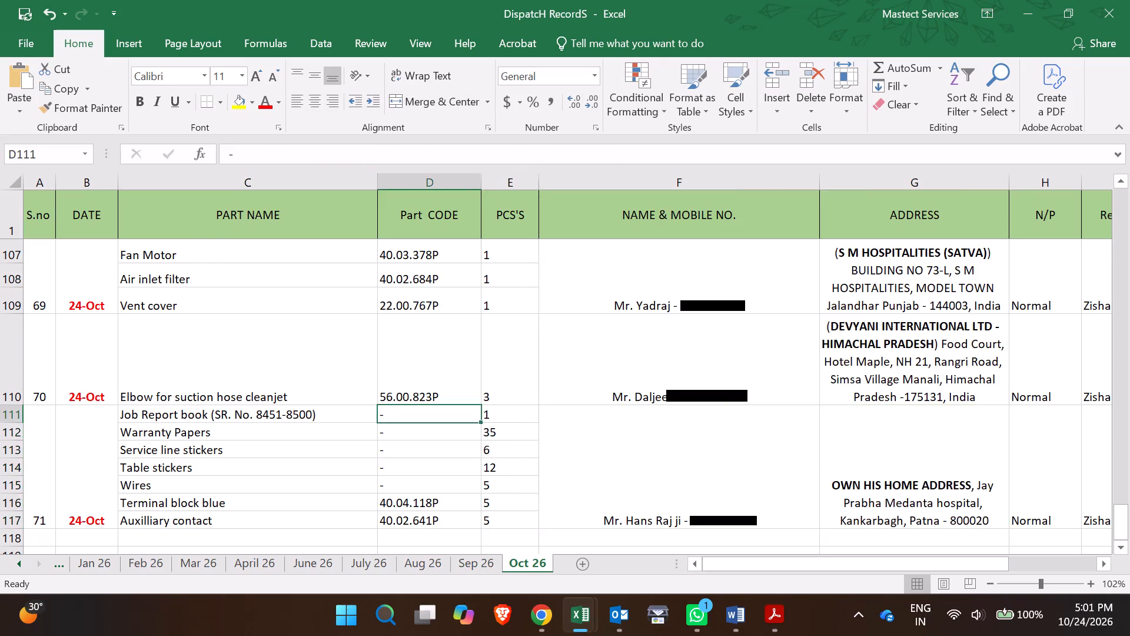
{"action": "key", "text": "Left"}
{"action": "key", "text": "Left"}
{"action": "key", "text": "Right"}
{"action": "key", "text": "Down"}
{"action": "key", "text": "Left"}
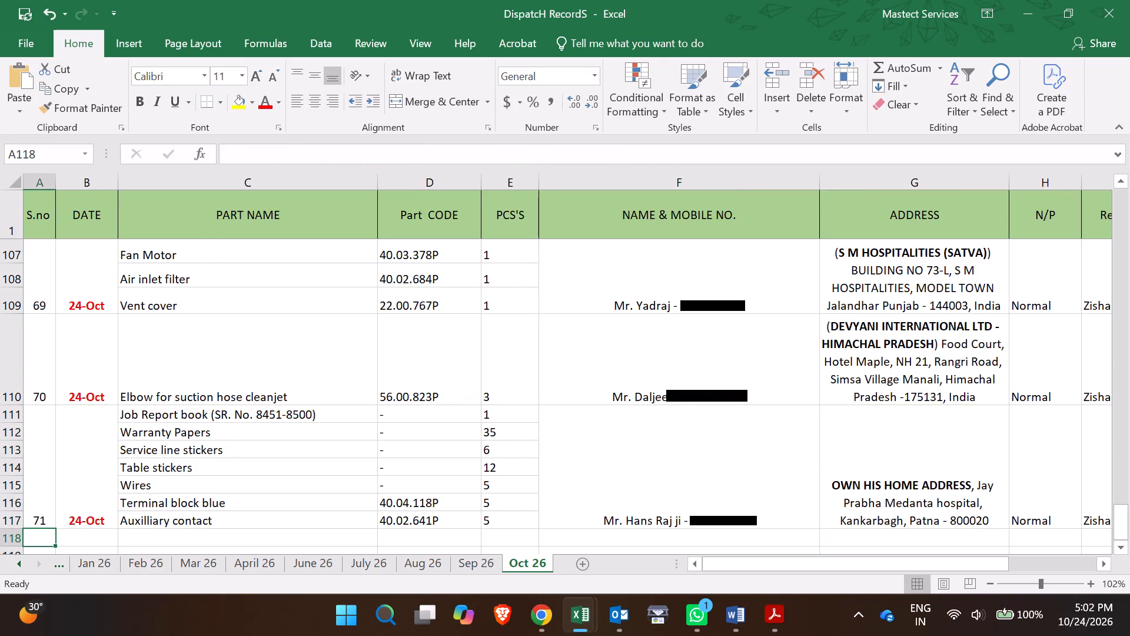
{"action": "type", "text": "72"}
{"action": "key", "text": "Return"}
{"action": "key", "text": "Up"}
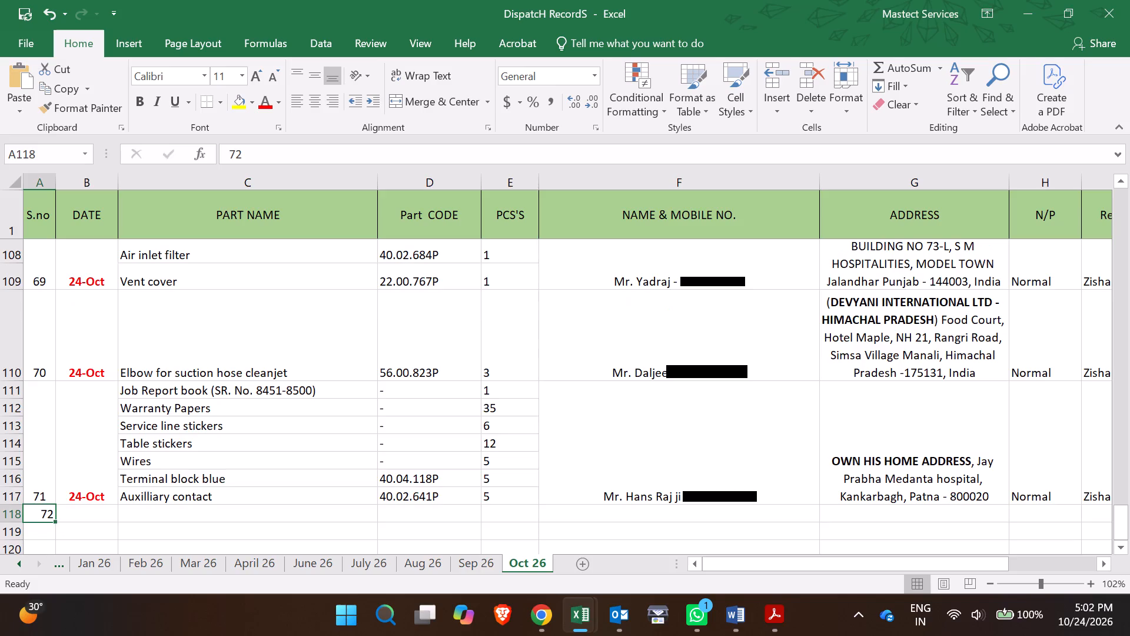
Center serial number 72 horizontally in its S.no cell in row 118.
{"action": "left_click", "coordinate": [318, 104]}
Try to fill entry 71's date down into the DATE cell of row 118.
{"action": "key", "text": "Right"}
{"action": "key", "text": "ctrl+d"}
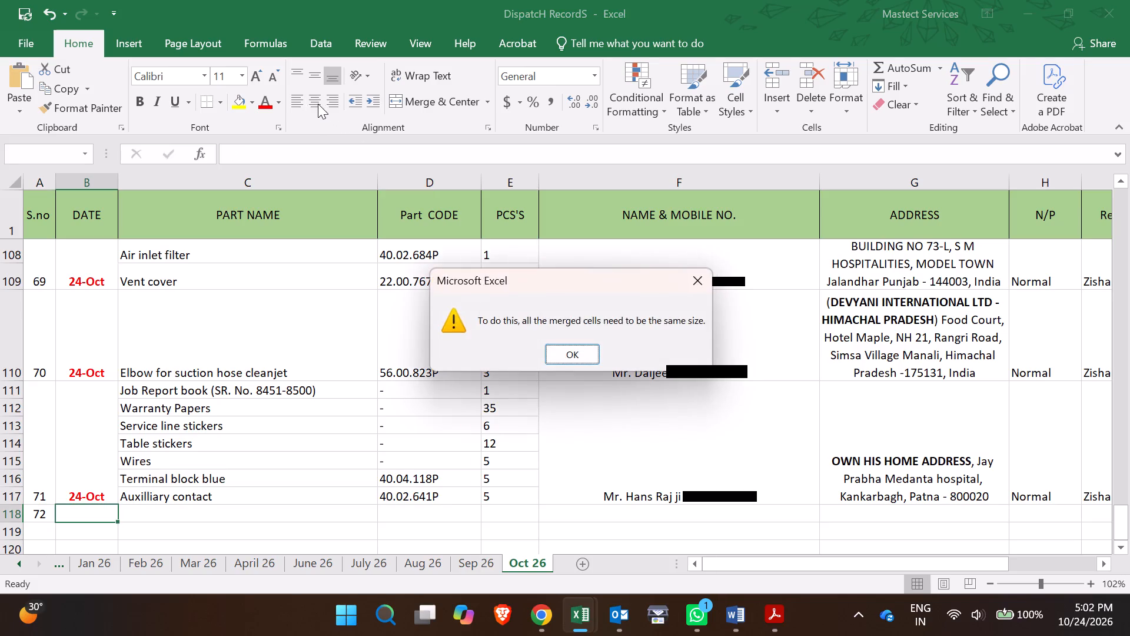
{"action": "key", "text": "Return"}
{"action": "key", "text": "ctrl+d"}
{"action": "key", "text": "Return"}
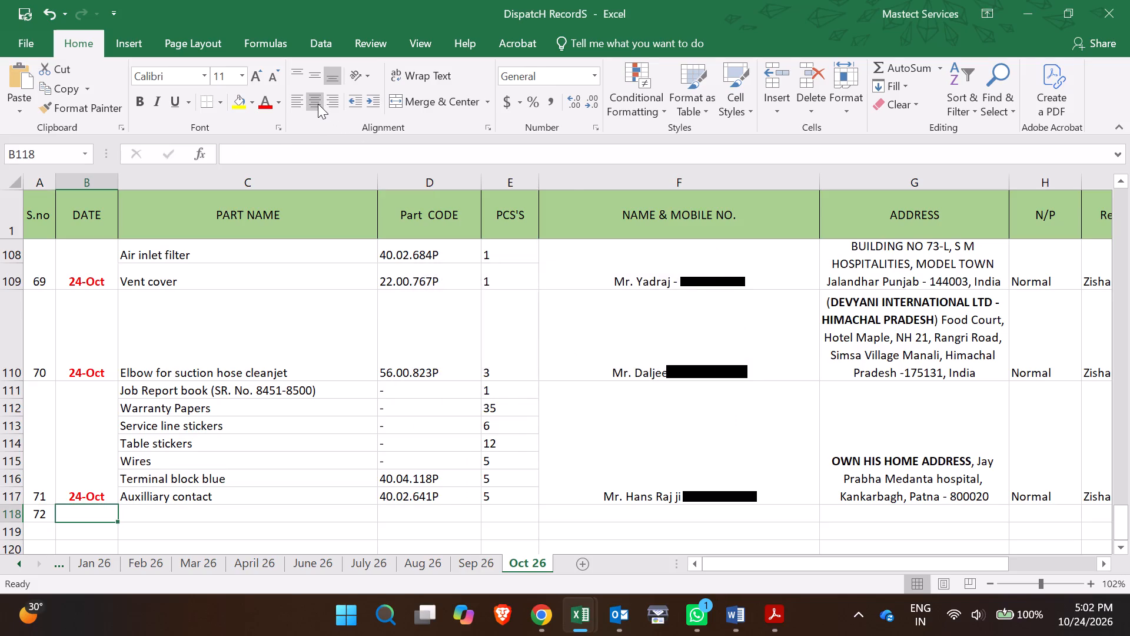
Copy the 24-Oct date from entry 71 into the DATE cell of row 118 and save the workbook.
{"action": "key", "text": "Up"}
{"action": "key", "text": "ctrl+c"}
{"action": "key", "text": "Down"}
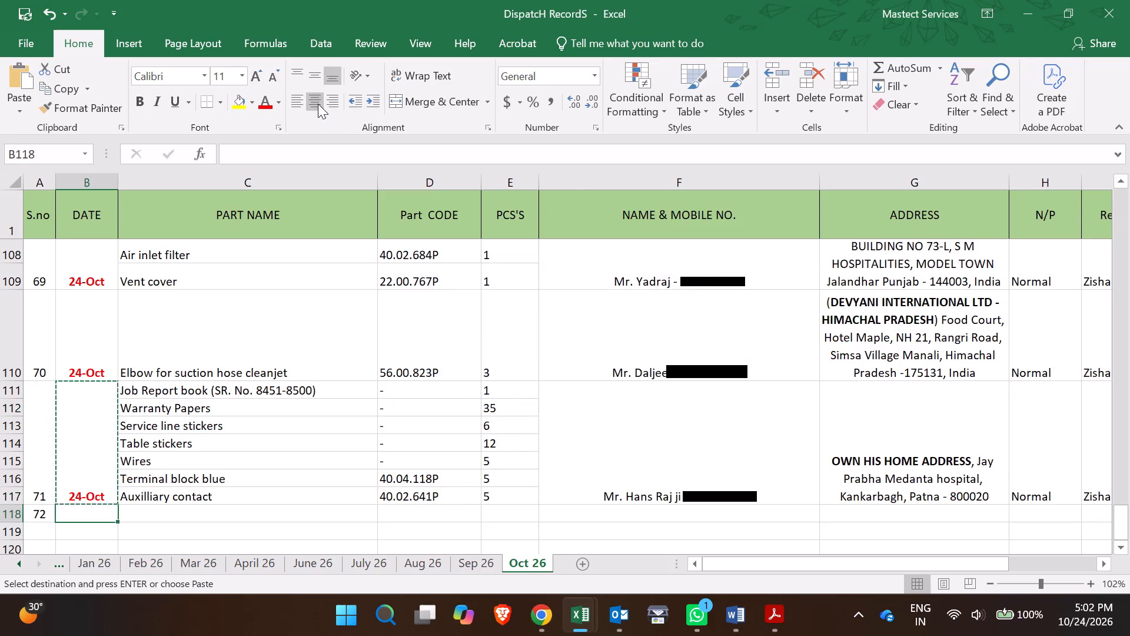
{"action": "key", "text": "ctrl+v"}
{"action": "key", "text": "ctrl+s"}
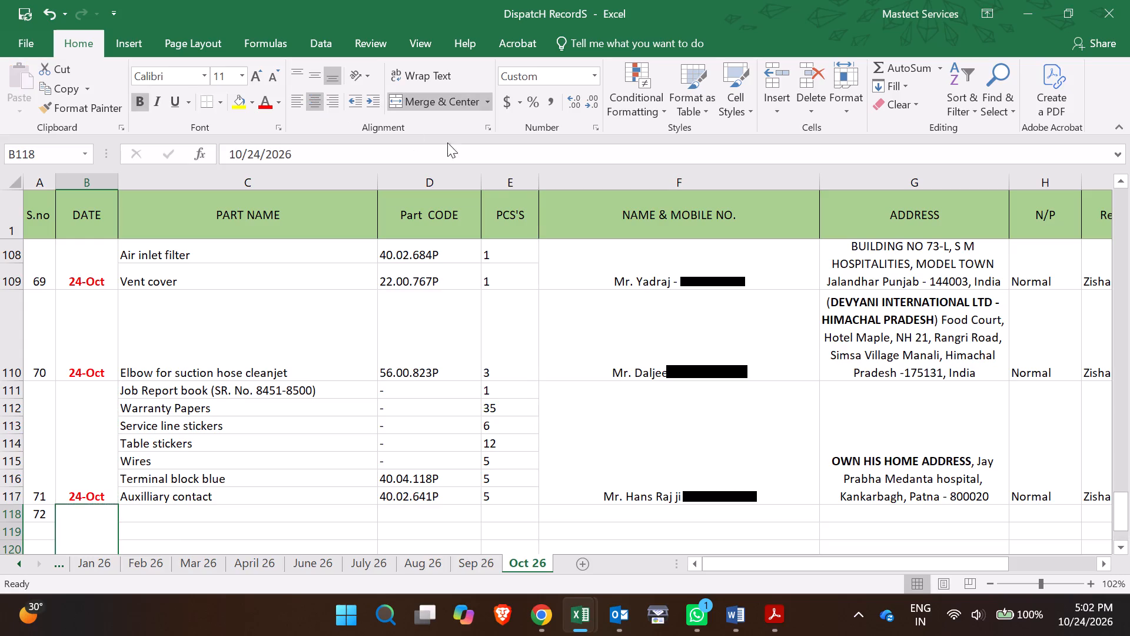
Unmerge the pasted DATE cells starting at row 118, center the 24-Oct date horizontally, and save the workbook.
{"action": "left_click", "coordinate": [446, 103]}
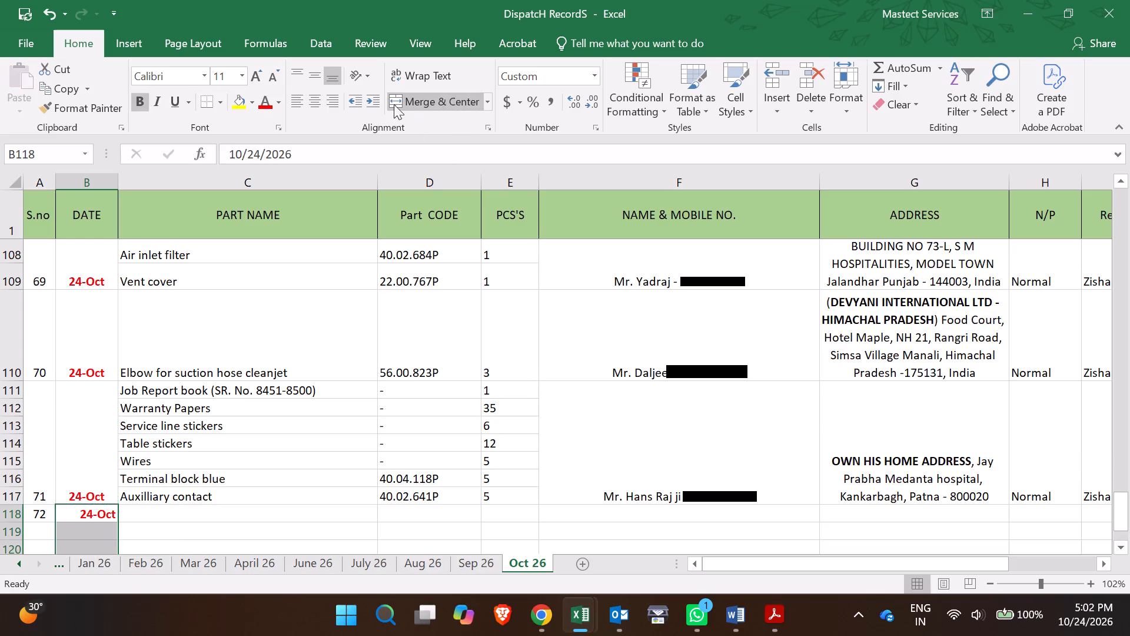
{"action": "left_click", "coordinate": [317, 102]}
{"action": "key", "text": "Right"}
{"action": "key", "text": "ctrl+s"}
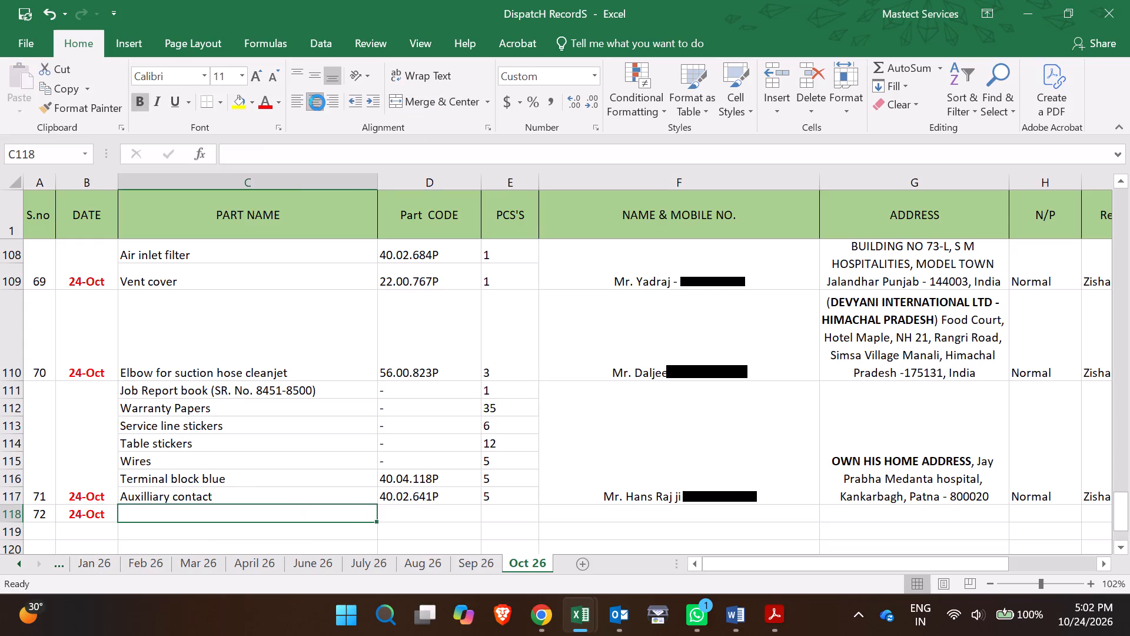
{"action": "key", "text": "ctrl+s"}
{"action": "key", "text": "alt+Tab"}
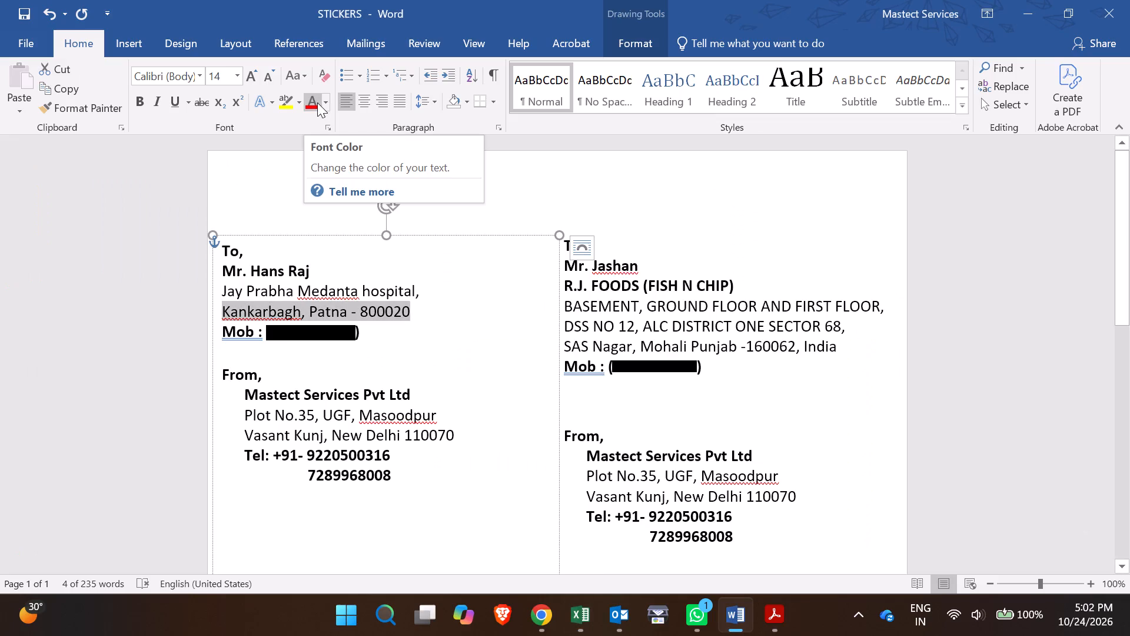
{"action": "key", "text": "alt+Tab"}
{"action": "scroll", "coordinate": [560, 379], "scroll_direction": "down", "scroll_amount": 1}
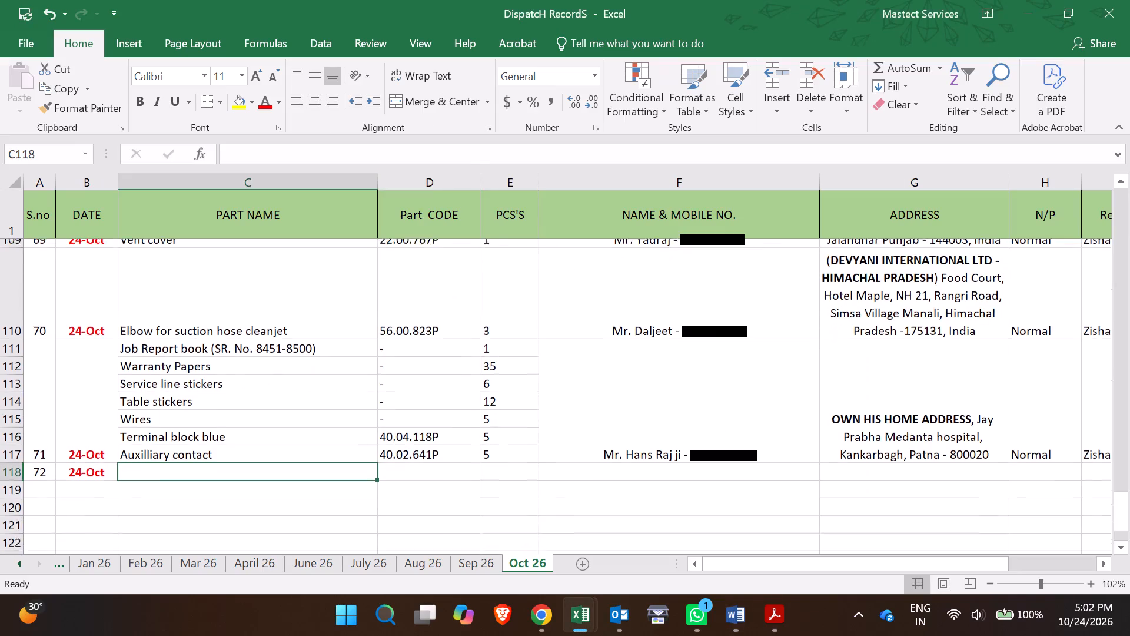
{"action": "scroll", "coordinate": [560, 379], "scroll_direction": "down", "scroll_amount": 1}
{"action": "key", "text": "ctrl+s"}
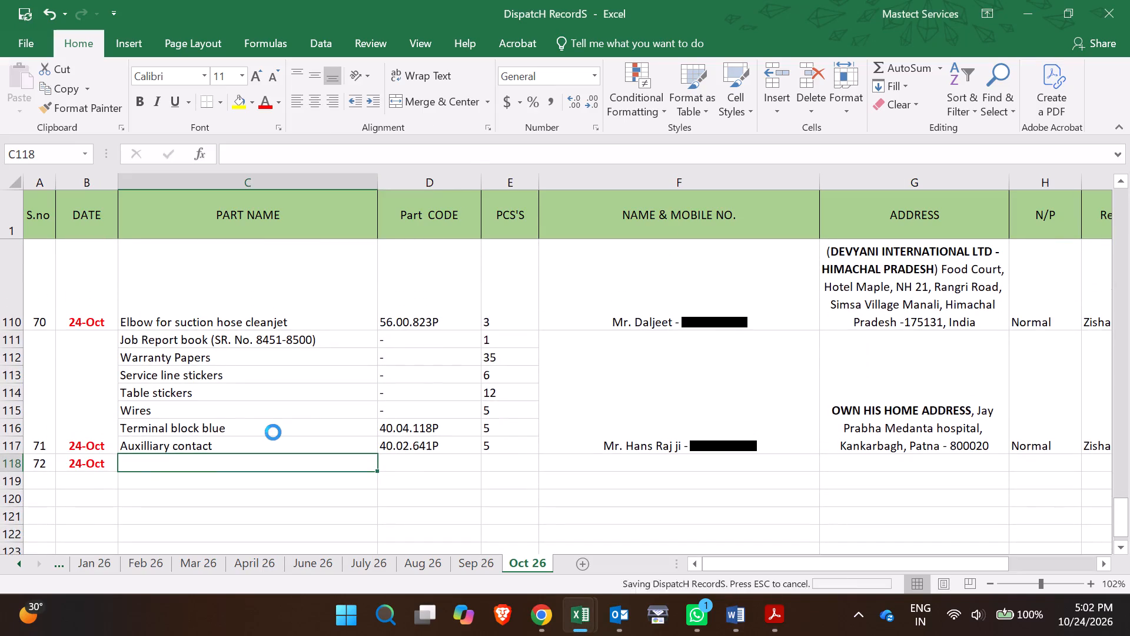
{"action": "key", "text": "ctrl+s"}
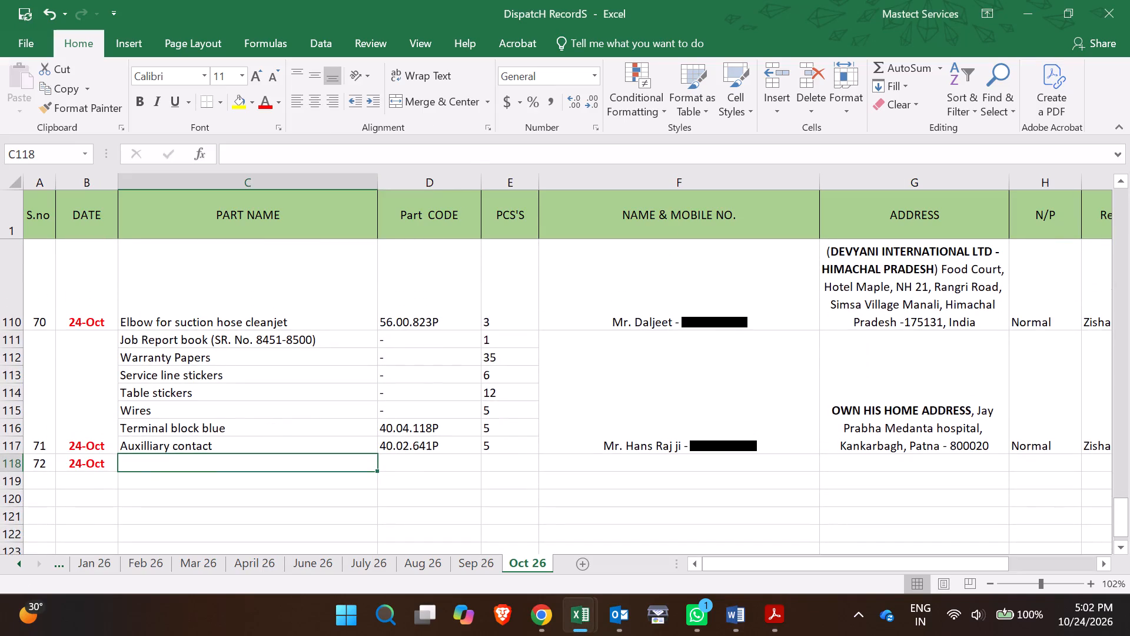
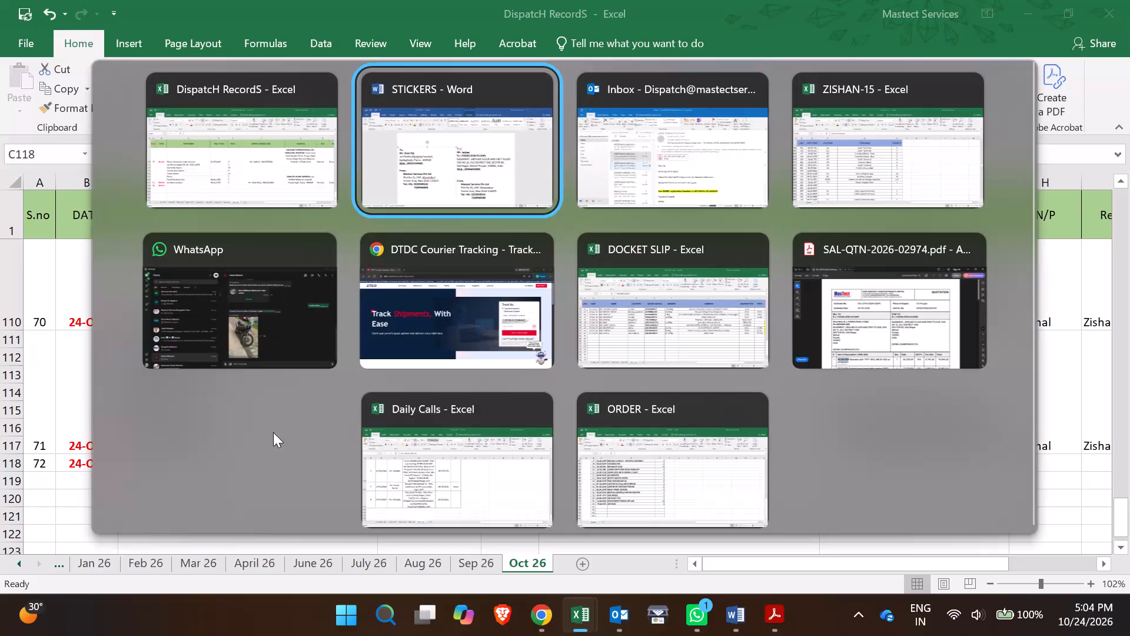
Glance at the STICKERS document in Word, return to the dispatch records workbook and save it.
{"action": "key", "text": "alt+Tab"}
{"action": "key", "text": "alt+Left"}
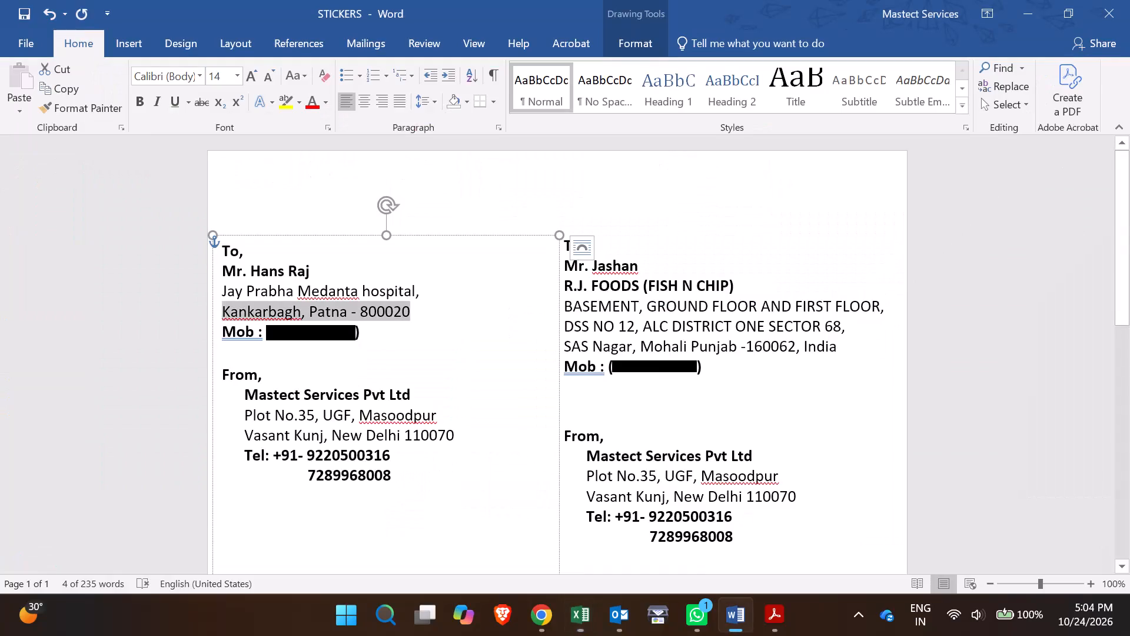
{"action": "key", "text": "alt+Tab"}
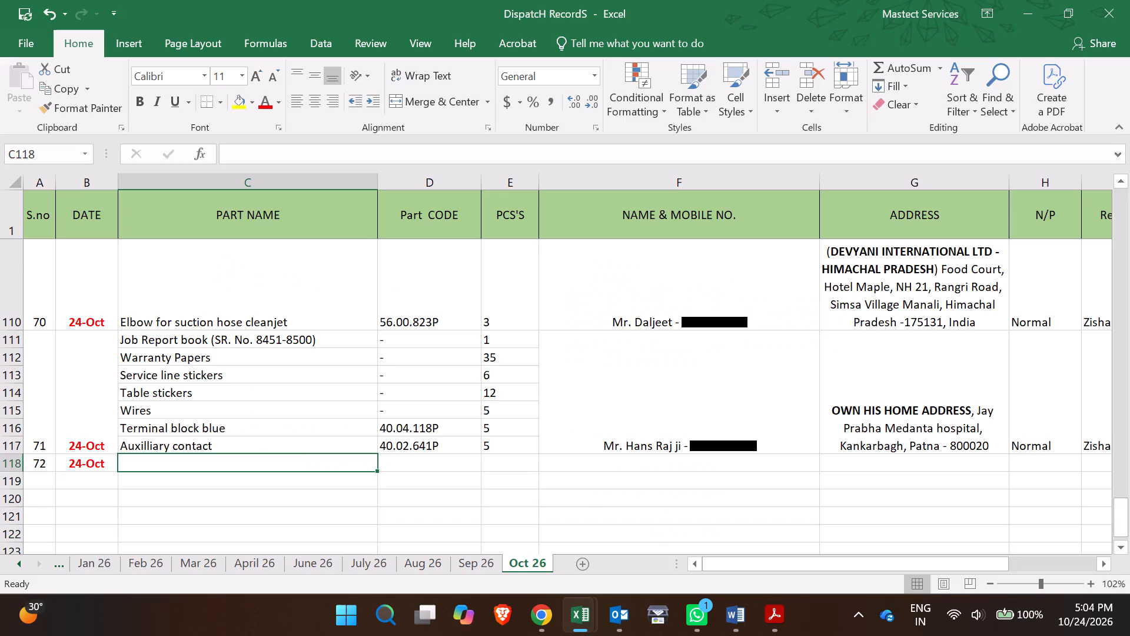
{"action": "key", "text": "ctrl+s"}
Enter "Operator PCB TFT SCC" as the part name for entry 72 in row 118.
{"action": "key", "text": "shift+p"}
{"action": "key", "text": "BackSpace"}
{"action": "type", "text": "Opw"}
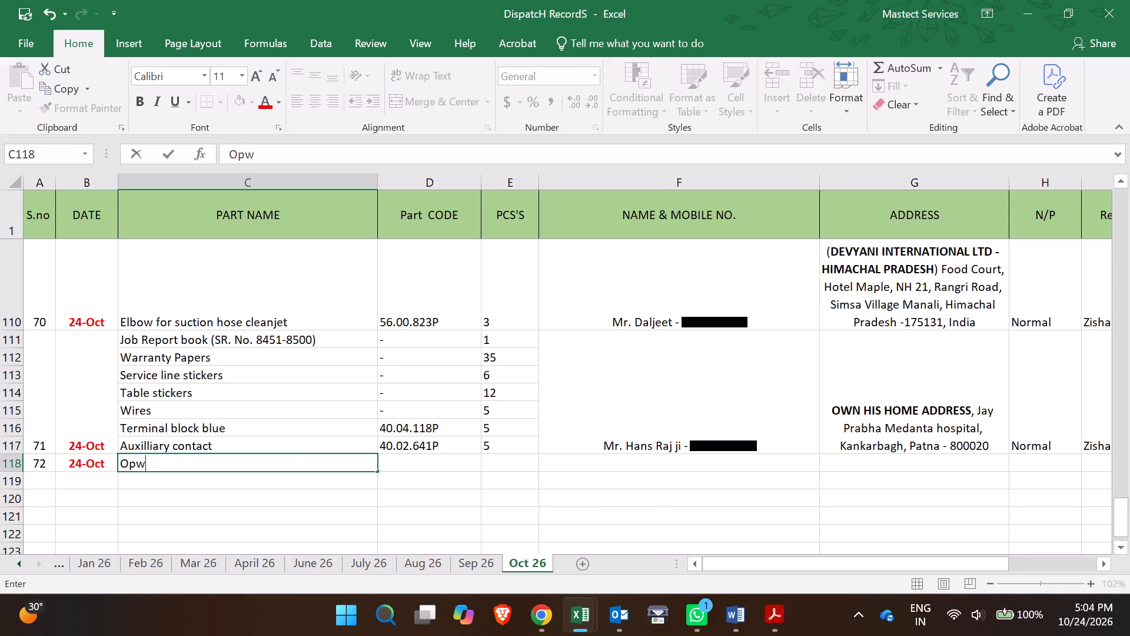
{"action": "key", "text": "BackSpace"}
{"action": "key", "text": "e"}
{"action": "type", "text": "ra"}
{"action": "type", "text": "tor"}
{"action": "key", "text": "space"}
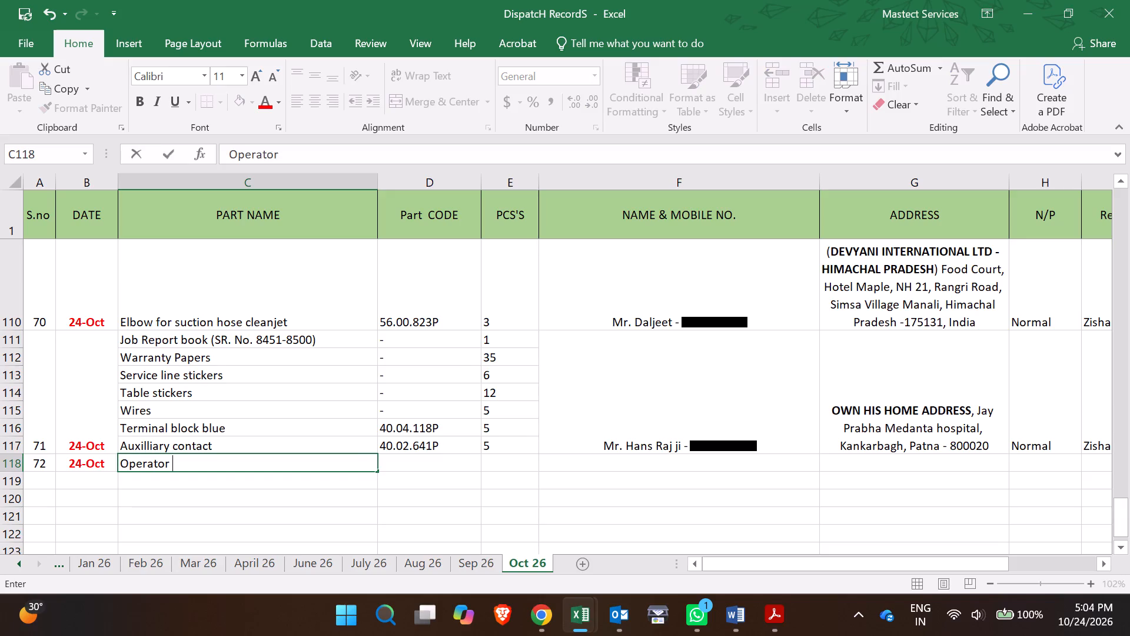
{"action": "type", "text": "PCB"}
{"action": "key", "text": "space"}
{"action": "type", "text": "TFT"}
{"action": "key", "text": "space"}
{"action": "type", "text": "SCC"}
{"action": "key", "text": "Return"}
{"action": "key", "text": "Up"}
{"action": "key", "text": "Right"}
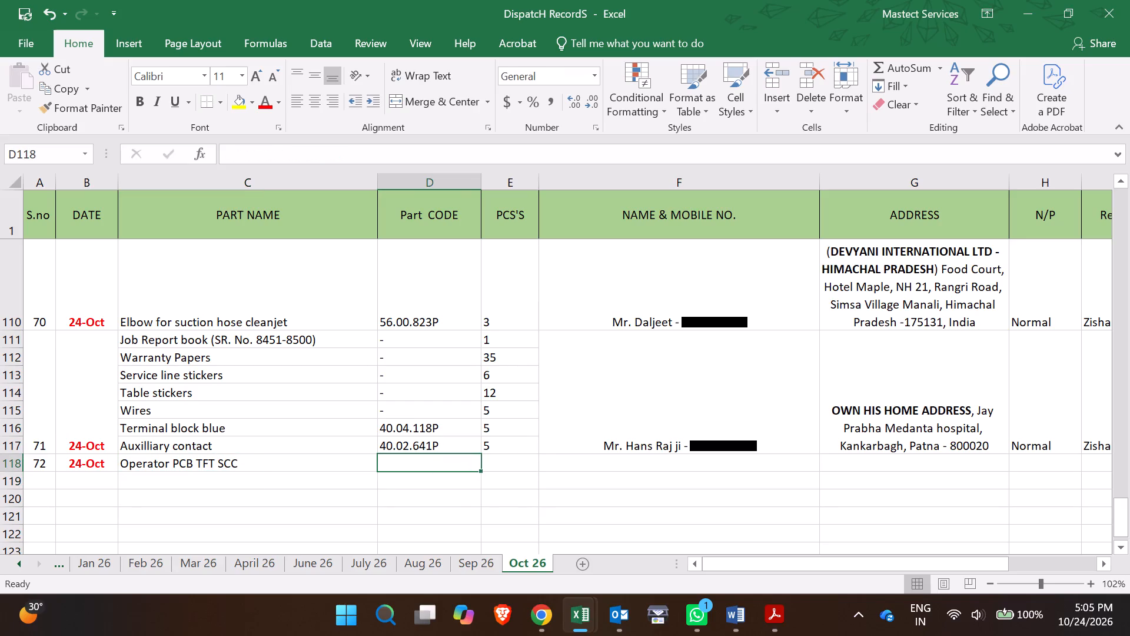
Enter part code 42.00.112P and quantity 1 for the Operator PCB TFT SCC in row 118, and save the workbook.
{"action": "type", "text": "42."}
{"action": "type", "text": "00."}
{"action": "type", "text": "112P"}
{"action": "key", "text": "Return"}
{"action": "key", "text": "Up"}
{"action": "key", "text": "Right"}
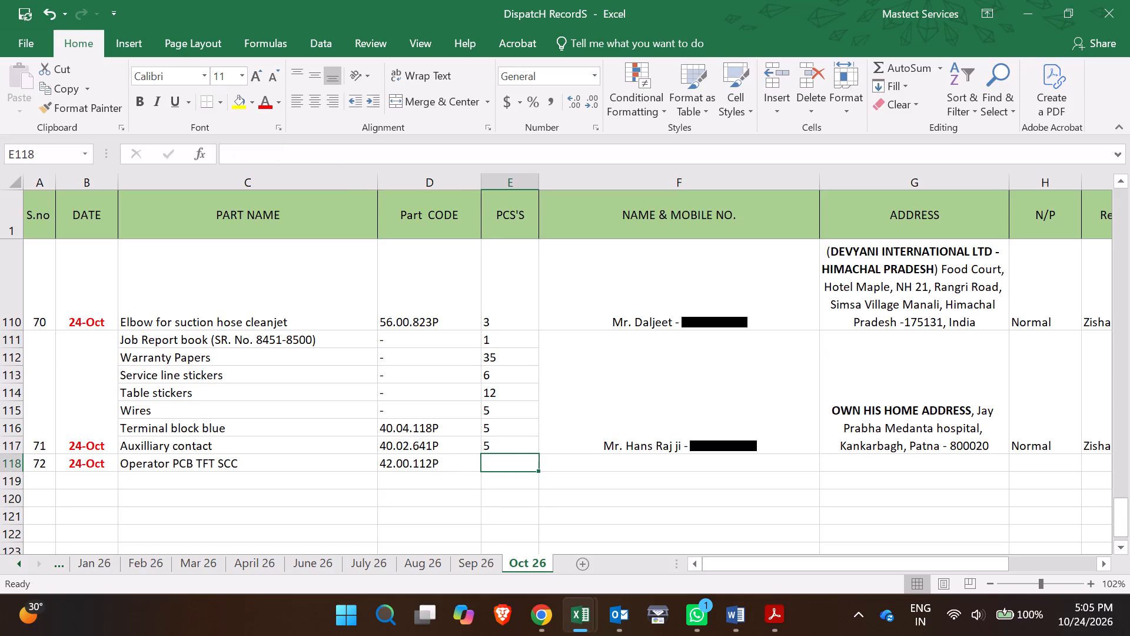
{"action": "key", "text": "1"}
{"action": "key", "text": "Return"}
{"action": "key", "text": "Left"}
{"action": "key", "text": "ctrl+s"}
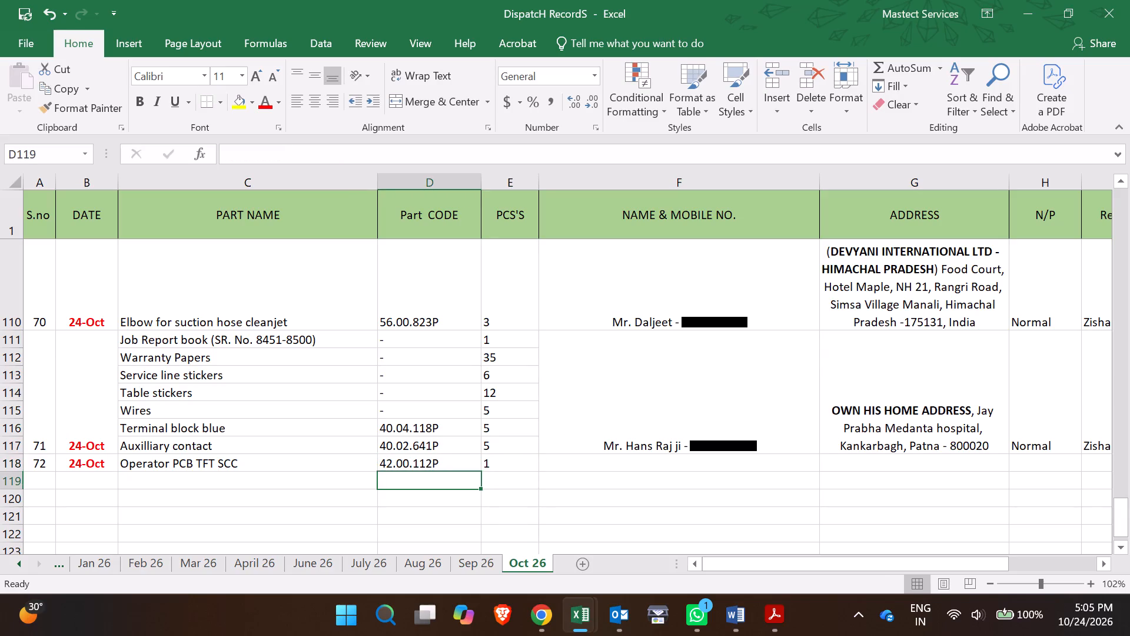
Enter "Control panel insert with overlay (BY BANGALORE)" as entry 72's second part name in row 119.
{"action": "key", "text": "Left"}
{"action": "key", "text": "Left"}
{"action": "key", "text": "Right"}
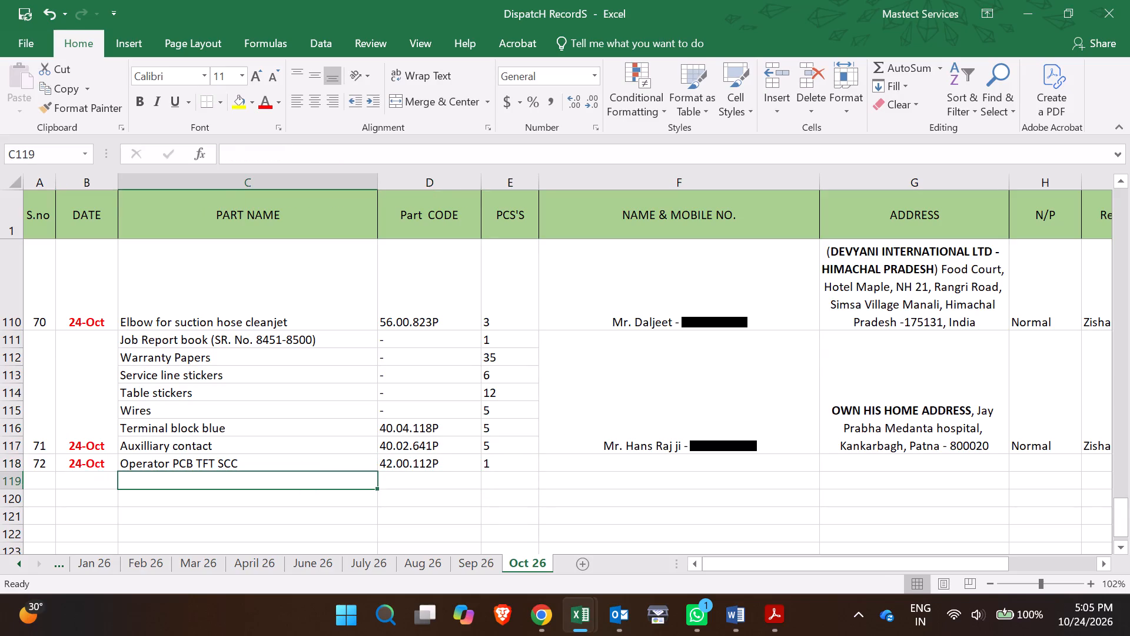
{"action": "type", "text": "Contr"}
{"action": "type", "text": "ol"}
{"action": "key", "text": "space"}
{"action": "type", "text": "panle"}
{"action": "key", "text": "space"}
{"action": "key", "text": "BackSpace"}
{"action": "key", "text": "BackSpace"}
{"action": "key", "text": "BackSpace"}
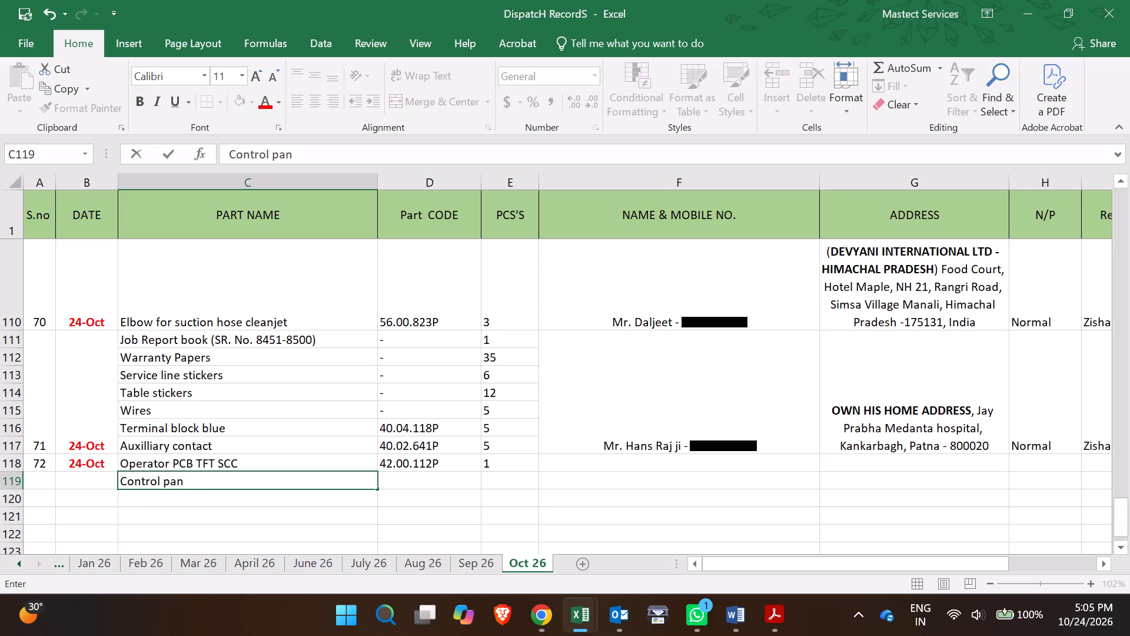
{"action": "key", "text": "BackSpace"}
{"action": "type", "text": "nel"}
{"action": "key", "text": "space"}
{"action": "type", "text": "insert"}
{"action": "key", "text": "space"}
{"action": "type", "text": "with overlay"}
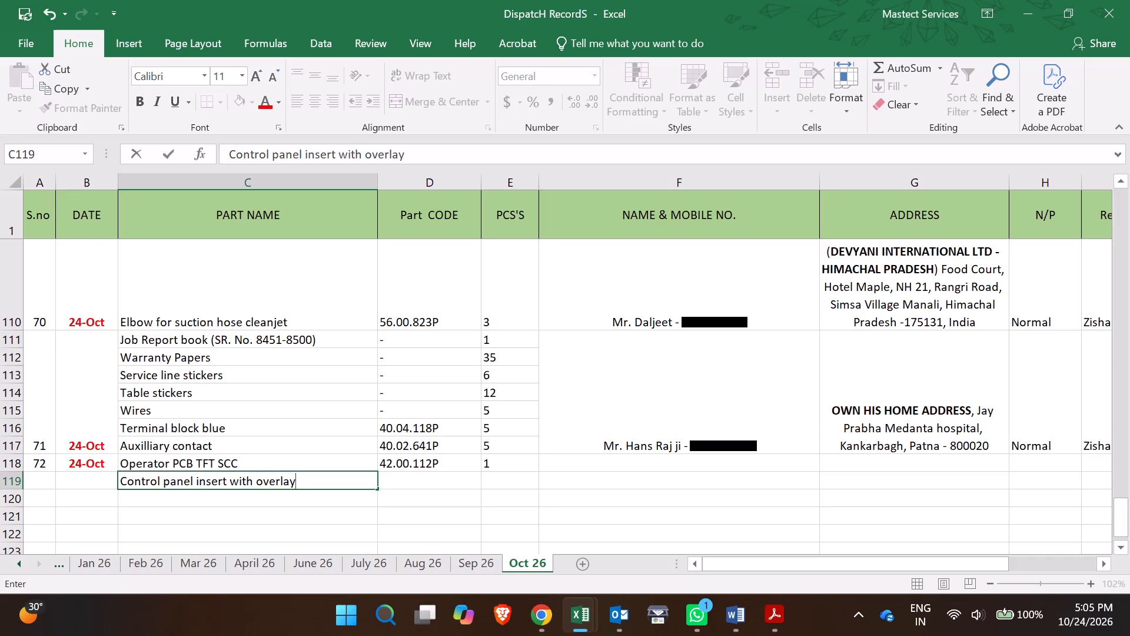
{"action": "key", "text": "space"}
{"action": "key", "text": "shift+parenleft"}
{"action": "type", "text": "BY B"}
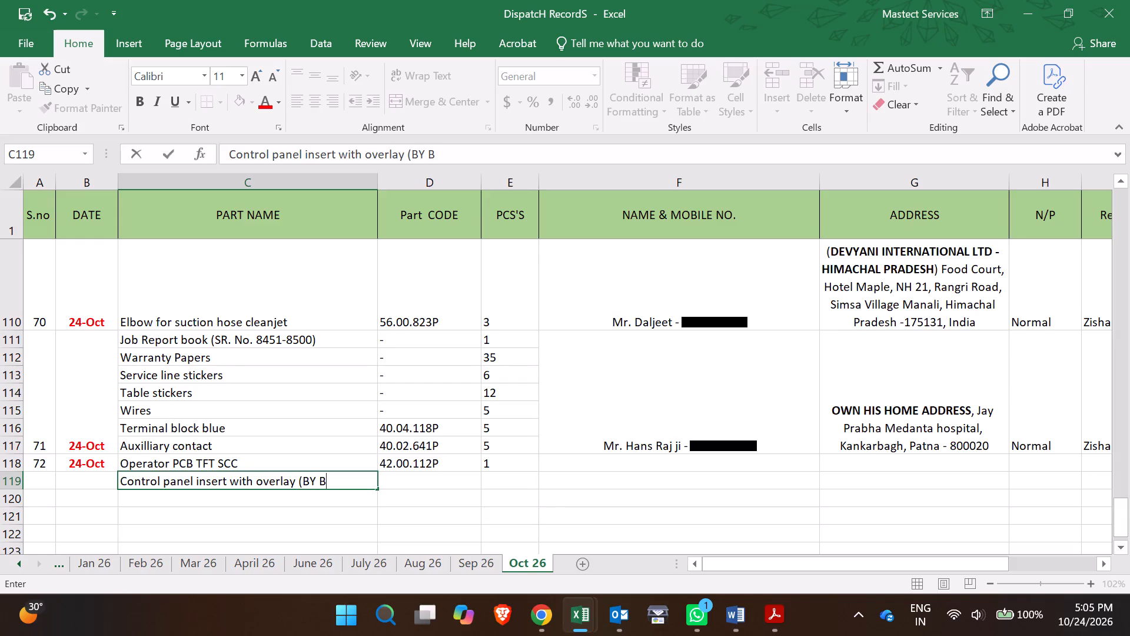
{"action": "type", "text": "ANGALORE"}
{"action": "key", "text": "shift+parenright"}
{"action": "key", "text": "Return"}
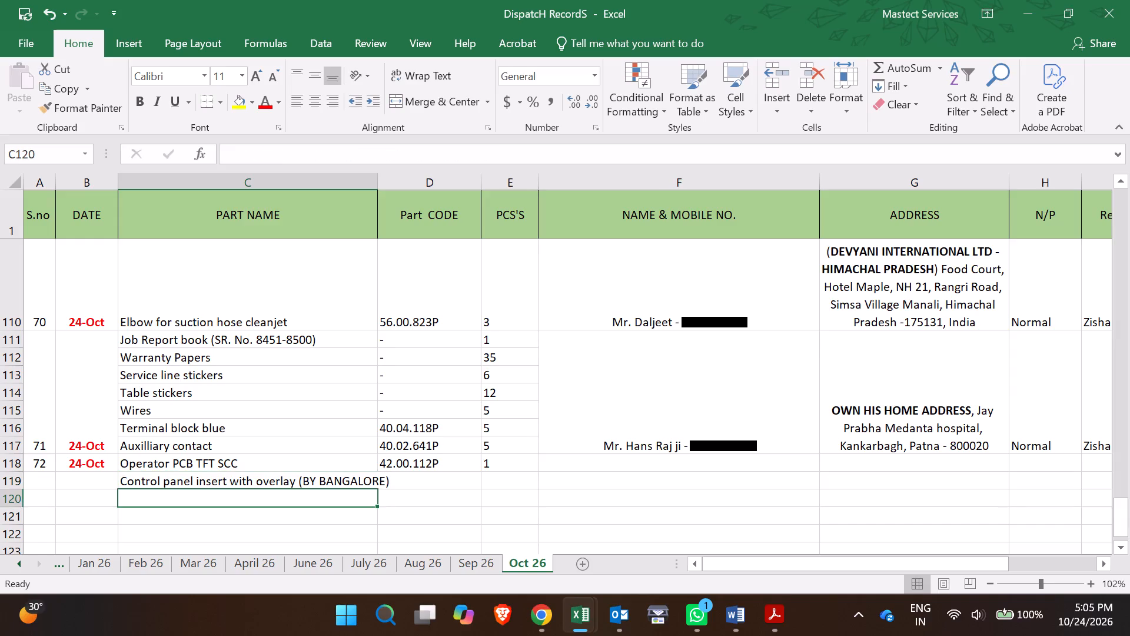
{"action": "key", "text": "Up"}
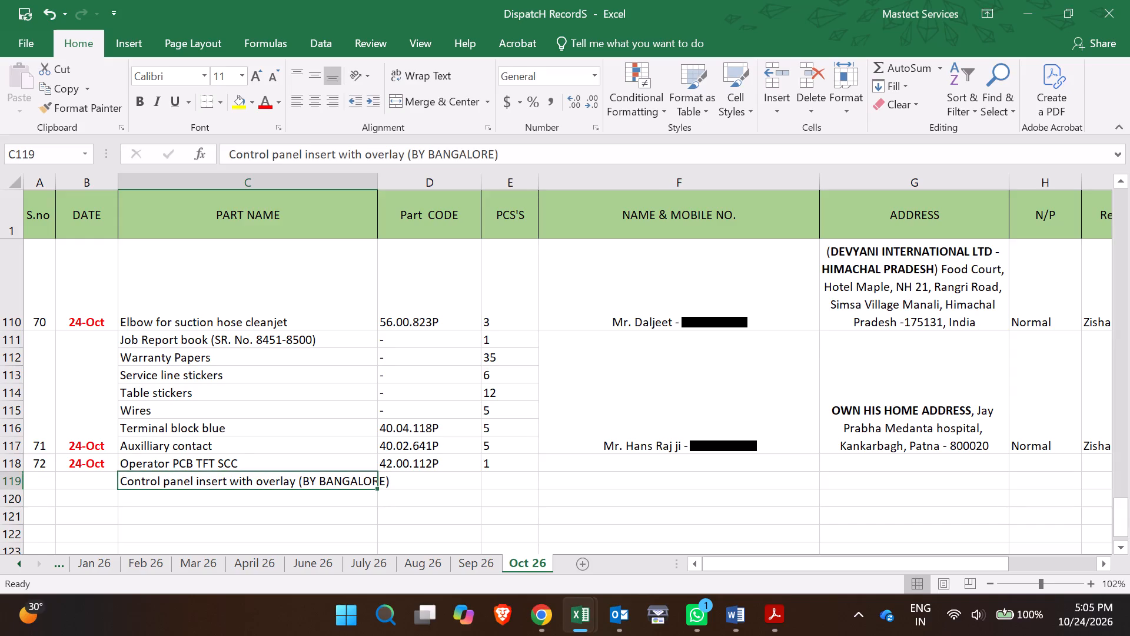
Autofit the PART NAME column to its longest text and save the workbook.
{"action": "double_click", "coordinate": [376, 183]}
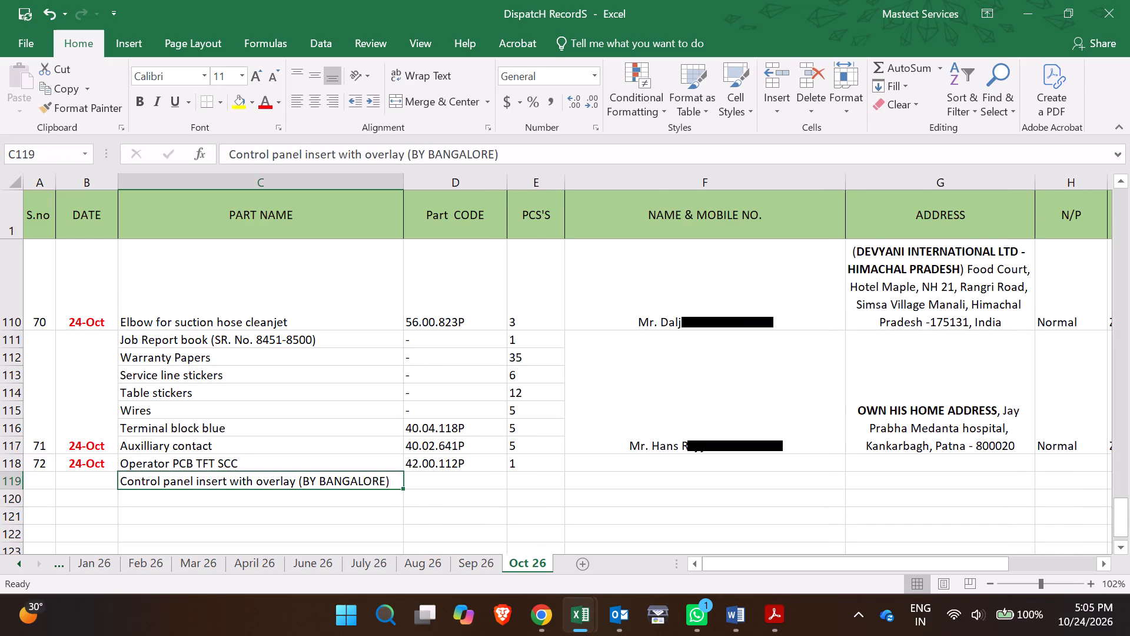
{"action": "left_click", "coordinate": [430, 481]}
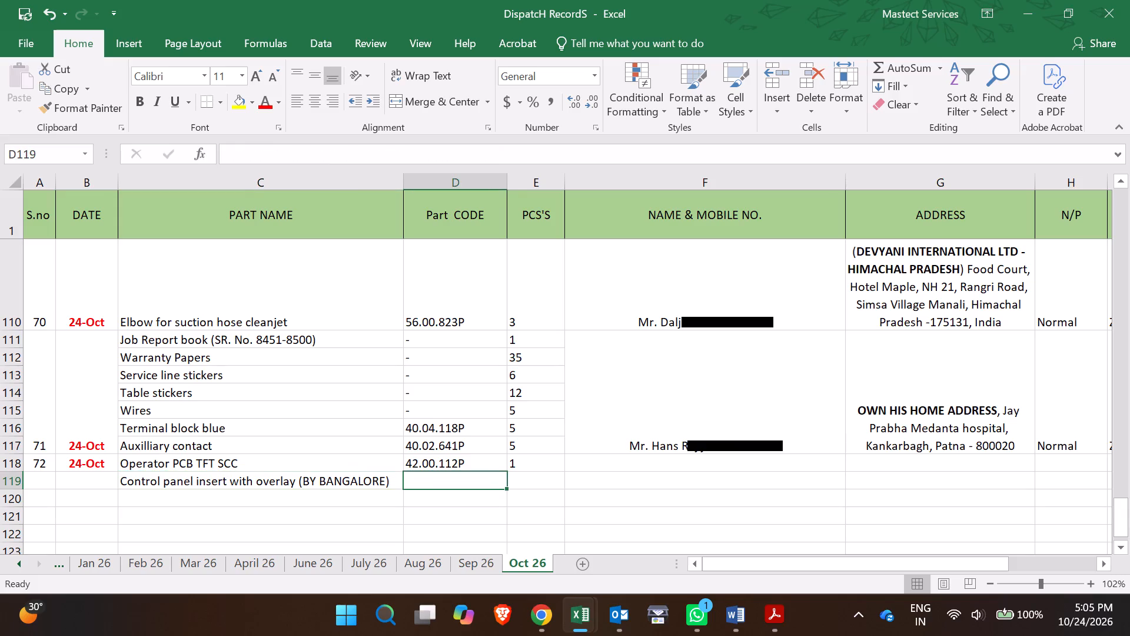
{"action": "key", "text": "ctrl+s"}
Merge and center the PART NAME cells of rows 119 and 120.
{"action": "key", "text": "Left"}
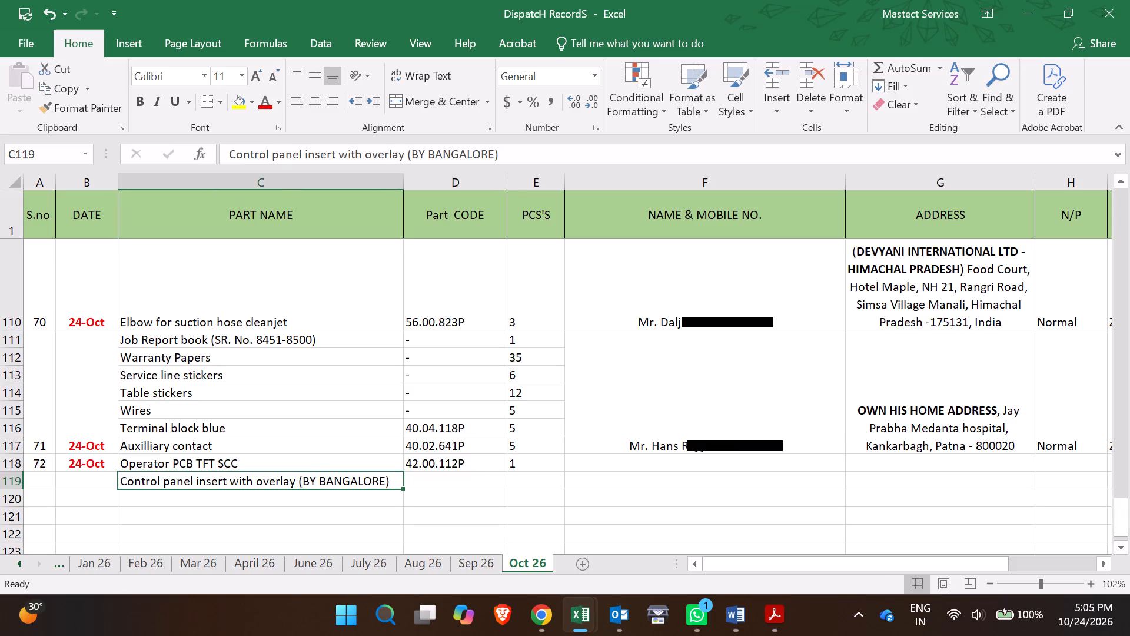
{"action": "key", "text": "shift+Down"}
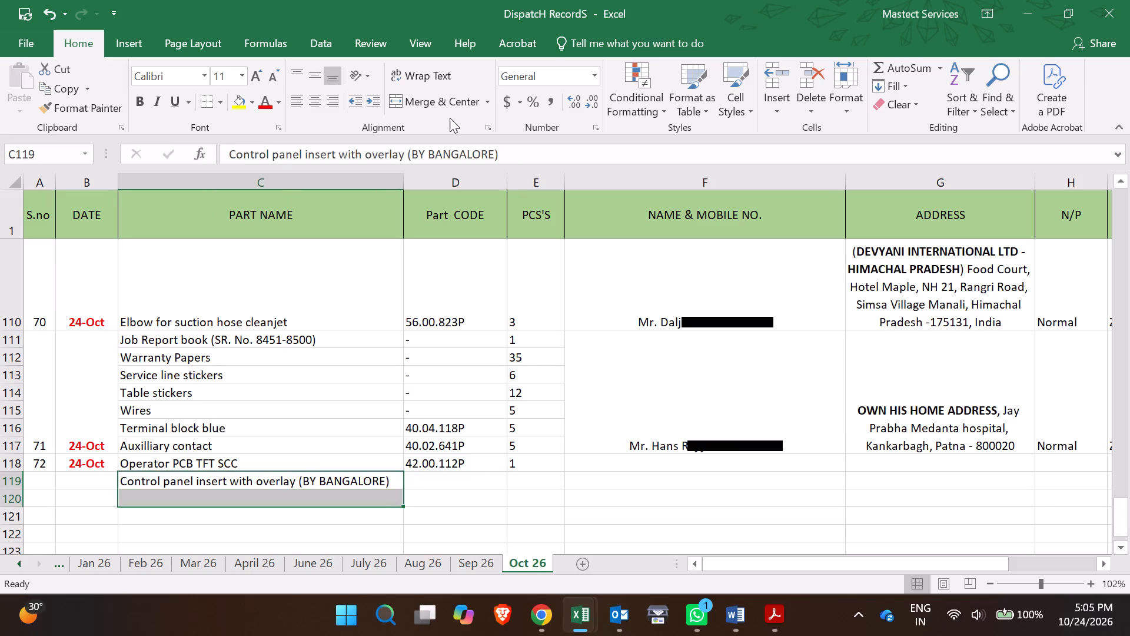
{"action": "left_click", "coordinate": [448, 108]}
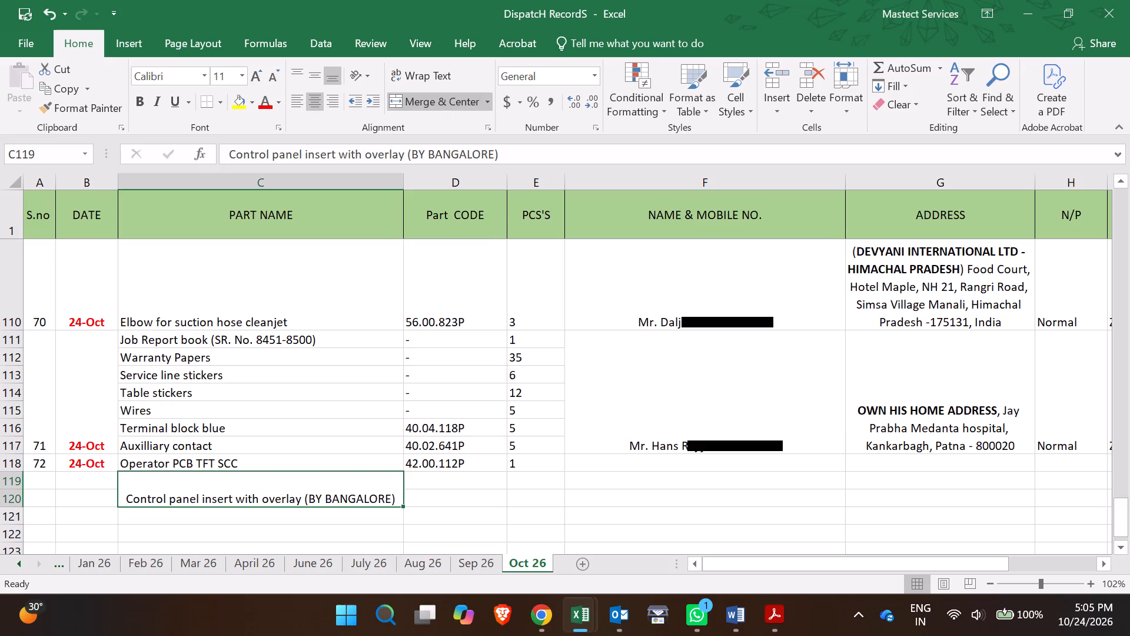
Insert the word "DISPATCH" before "BY BANGALORE" in the control panel part name, inside the parentheses.
{"action": "left_click", "coordinate": [512, 153]}
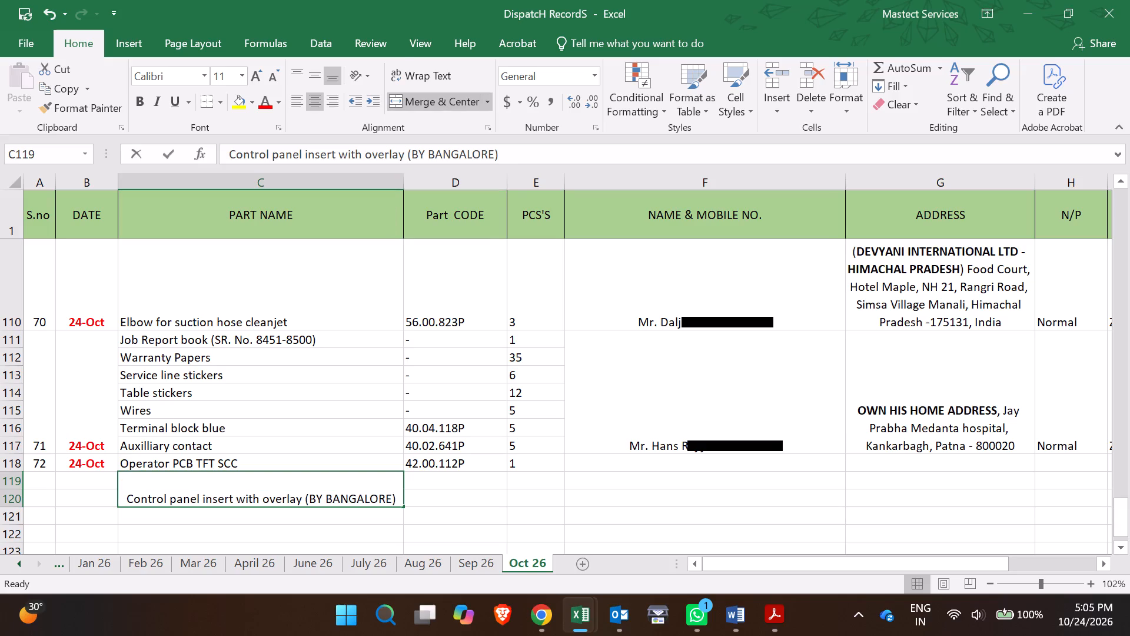
{"action": "key", "text": "Left"}
{"action": "key", "text": "Left"}
{"action": "key", "text": "Left"}
{"action": "key", "text": "Left"}
{"action": "key", "text": "Left"}
{"action": "key", "text": "Left"}
{"action": "key", "text": "Left"}
{"action": "key", "text": "Left"}
{"action": "key", "text": "Left"}
{"action": "key", "text": "Left"}
{"action": "key", "text": "Left"}
{"action": "key", "text": "Left"}
{"action": "key", "text": "Left"}
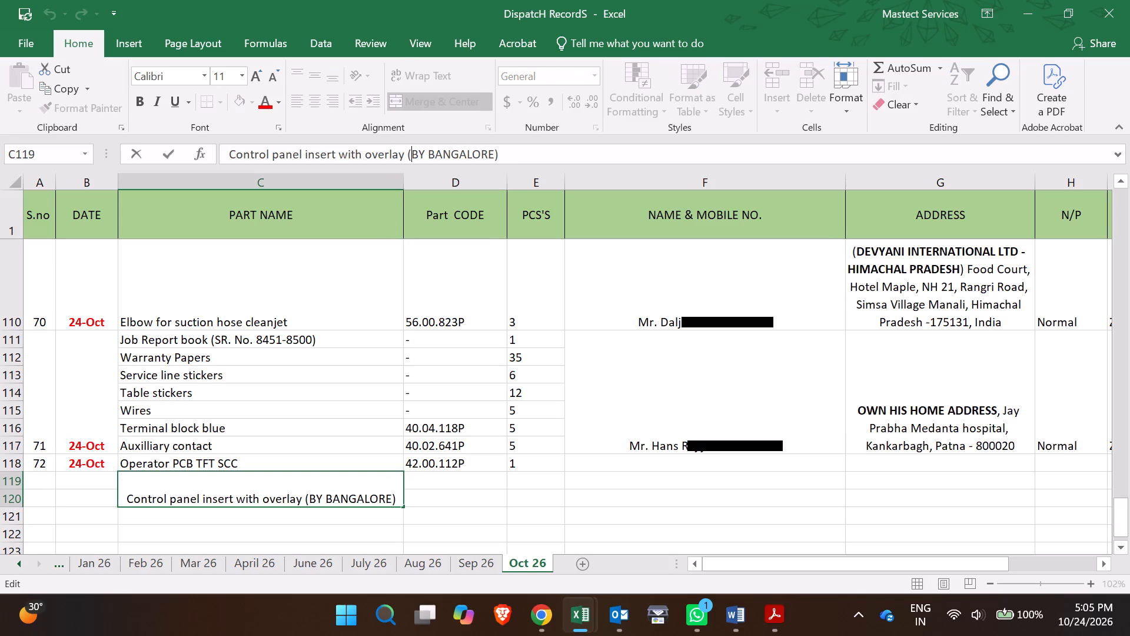
{"action": "type", "text": "DISPATCH"}
{"action": "key", "text": "space"}
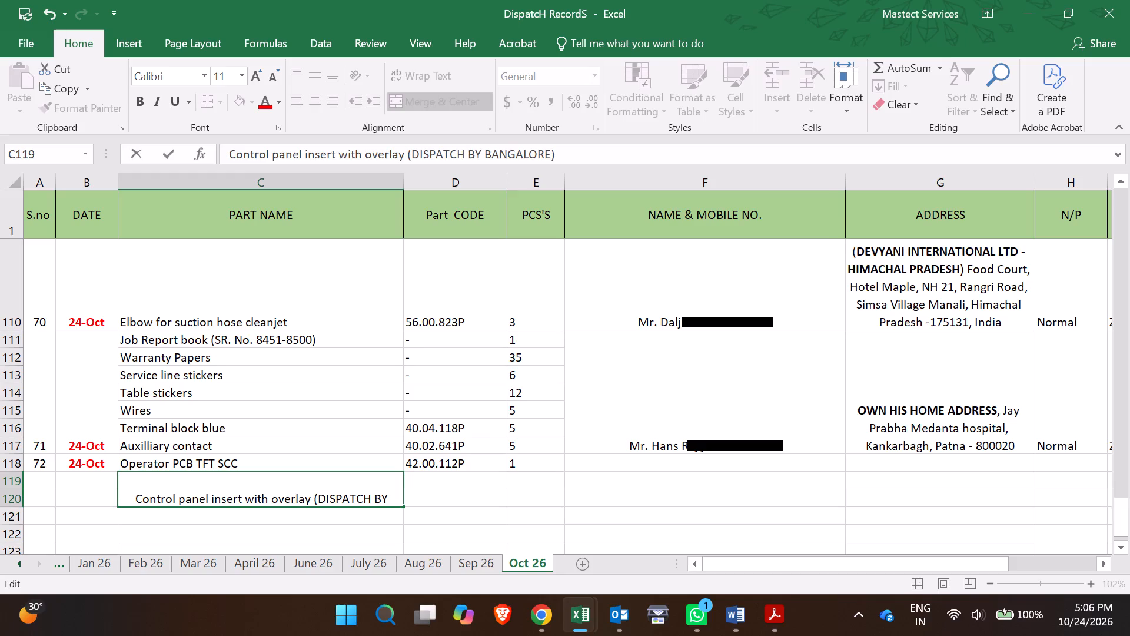
{"action": "key", "text": "Return"}
{"action": "key", "text": "Up"}
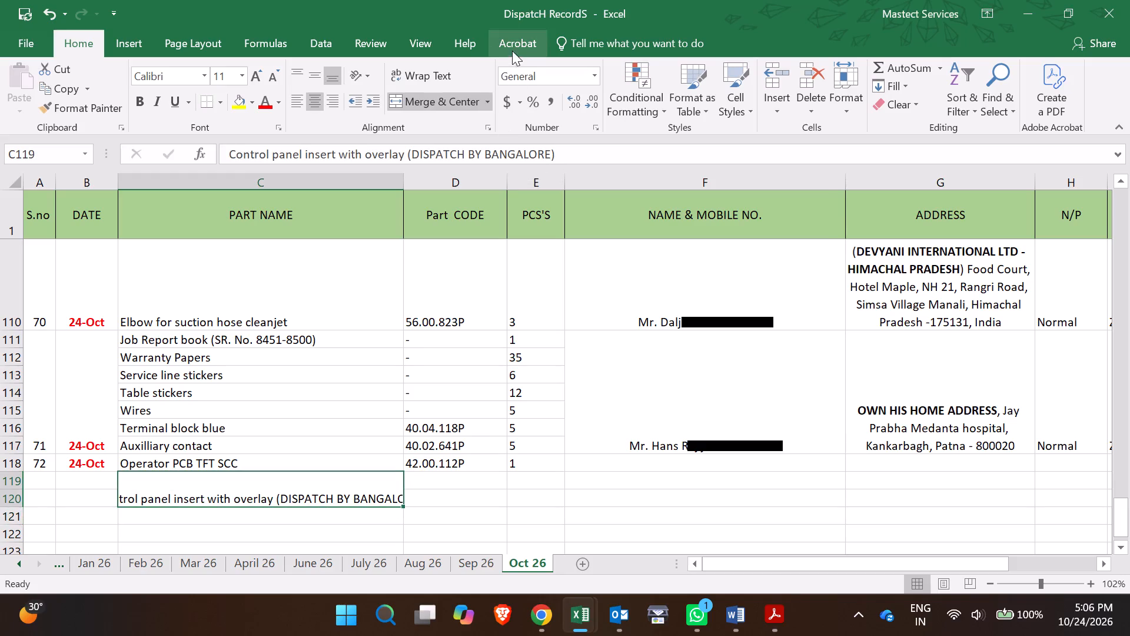
Wrap and left-align the text in the merged control panel part name cell, and save the workbook.
{"action": "left_click", "coordinate": [436, 72]}
{"action": "left_click", "coordinate": [294, 105]}
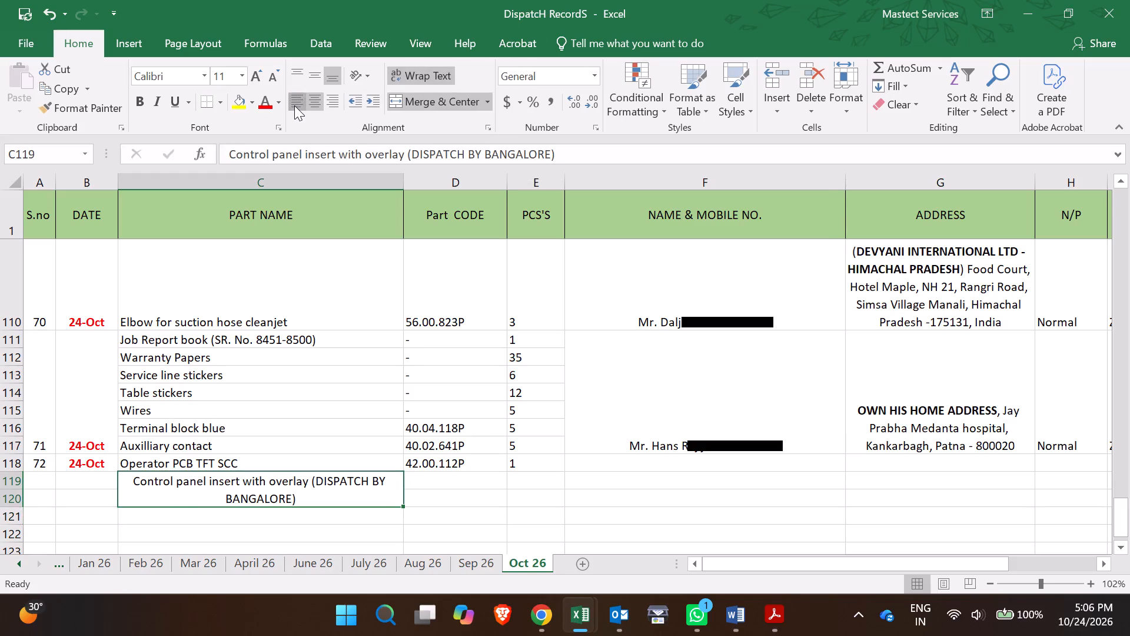
{"action": "key", "text": "Right"}
{"action": "key", "text": "ctrl+s"}
Merge rows 119 and 120 in the Part CODE column and likewise in the PCS'S column.
{"action": "key", "text": "Up"}
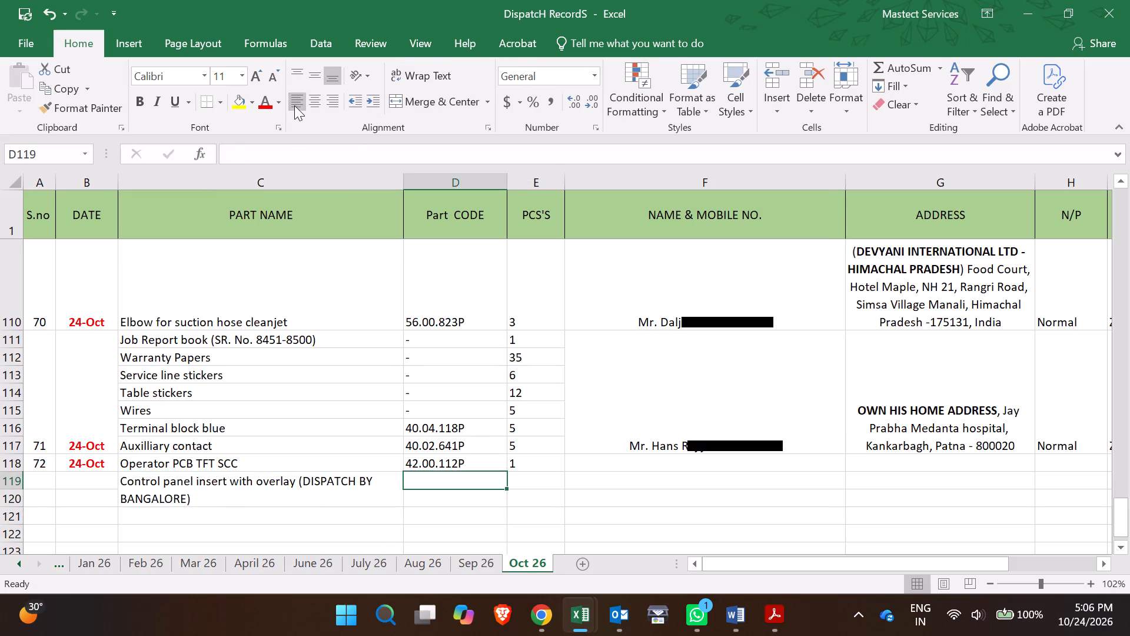
{"action": "key", "text": "shift+Down"}
{"action": "left_click", "coordinate": [420, 105]}
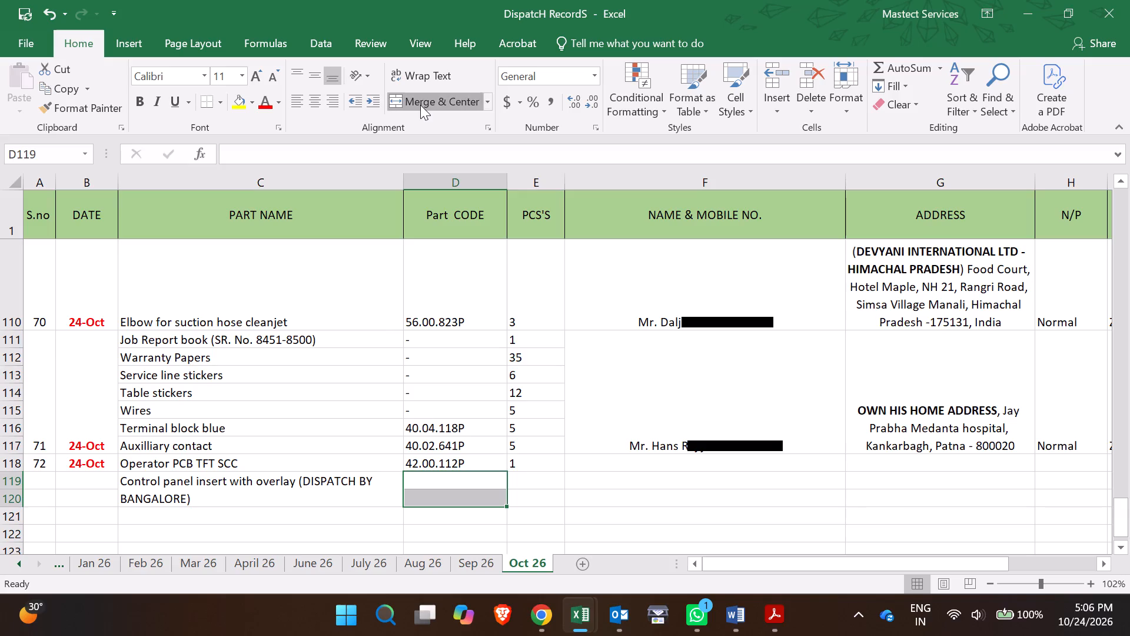
{"action": "key", "text": "Right"}
{"action": "key", "text": "shift+Down"}
{"action": "left_click", "coordinate": [420, 105]}
Merge rows 119 and 120 in the NAME & MOBILE NO. column and likewise in the ADDRESS column.
{"action": "key", "text": "Right"}
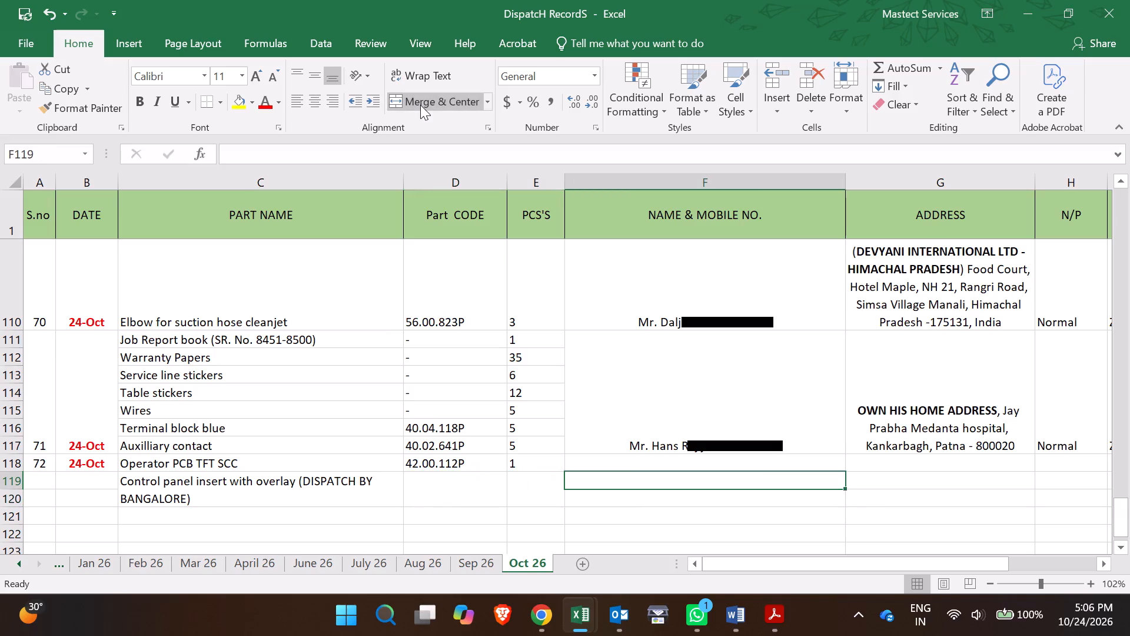
{"action": "key", "text": "shift+Down"}
{"action": "left_click", "coordinate": [420, 105]}
{"action": "key", "text": "Right"}
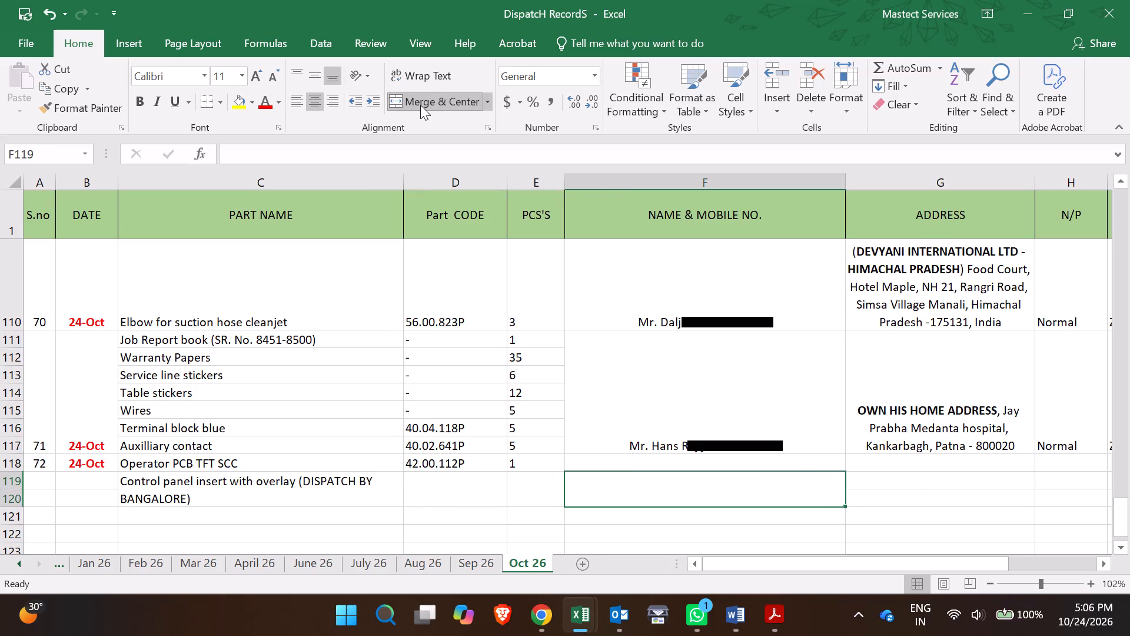
{"action": "key", "text": "shift+Down"}
{"action": "left_click", "coordinate": [420, 105]}
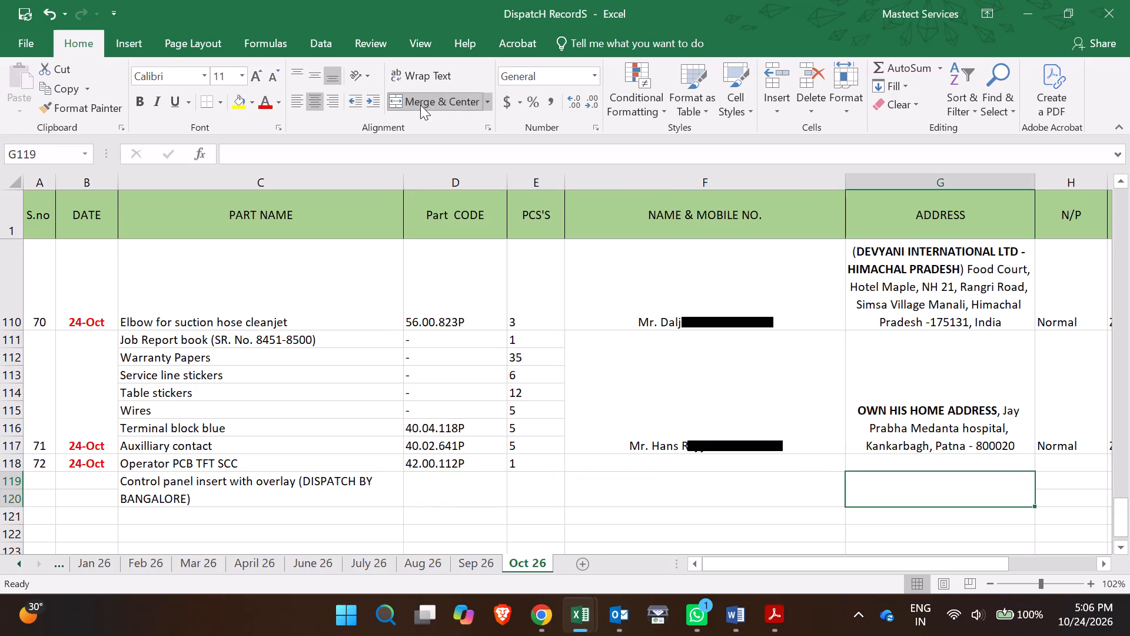
Merge the NAME & MOBILE NO. cells across all of entry 72's rows, 118 to 120, into one cell.
{"action": "key", "text": "Up"}
{"action": "key", "text": "Left"}
{"action": "key", "text": "shift+Down"}
{"action": "left_click", "coordinate": [420, 105]}
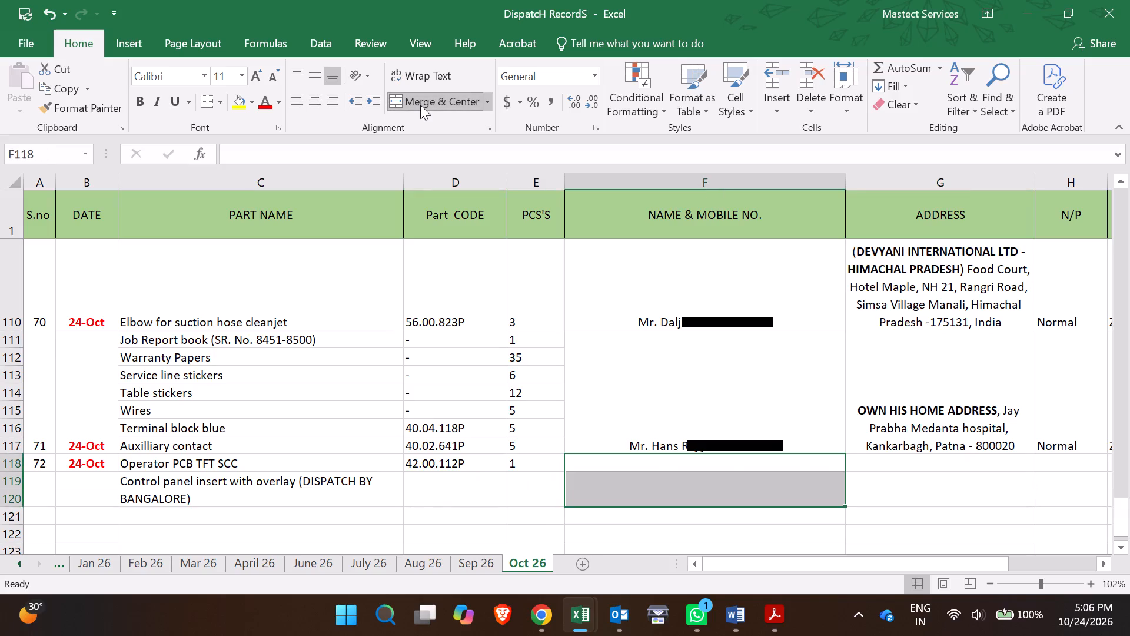
{"action": "key", "text": "Right"}
{"action": "key", "text": "Left"}
{"action": "key", "text": "shift+Down"}
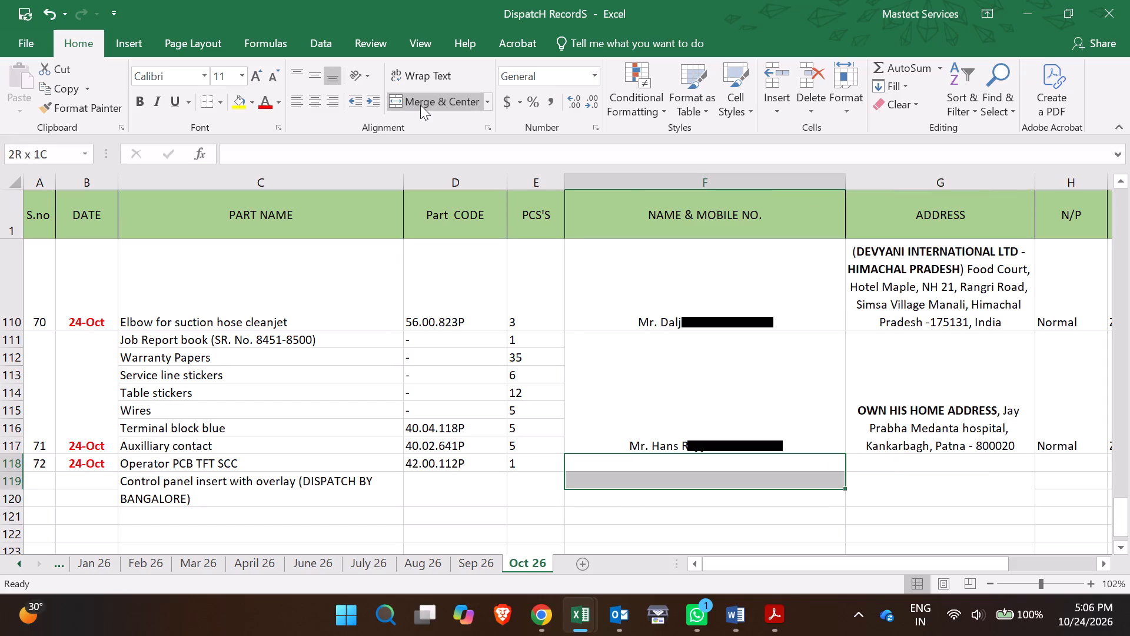
{"action": "key", "text": "shift+Down"}
{"action": "left_click", "coordinate": [420, 105]}
Merge the ADDRESS cells across all of entry 72's rows, 118 to 120, into one cell.
{"action": "key", "text": "Right"}
{"action": "key", "text": "shift+Down"}
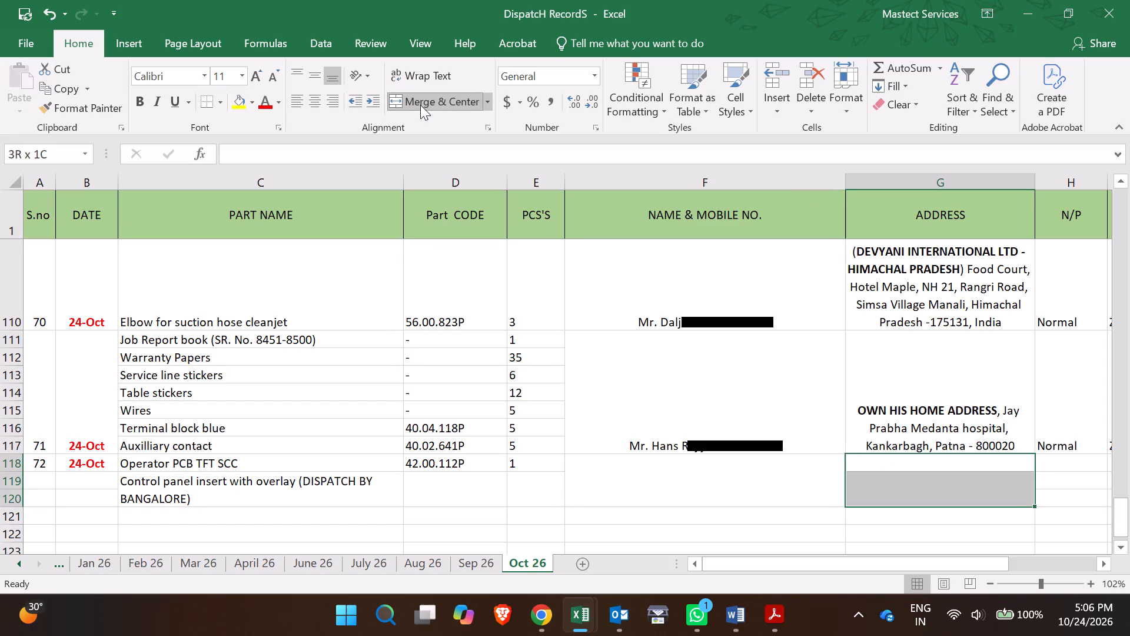
{"action": "left_click", "coordinate": [420, 105]}
{"action": "key", "text": "Right"}
{"action": "key", "text": "Left"}
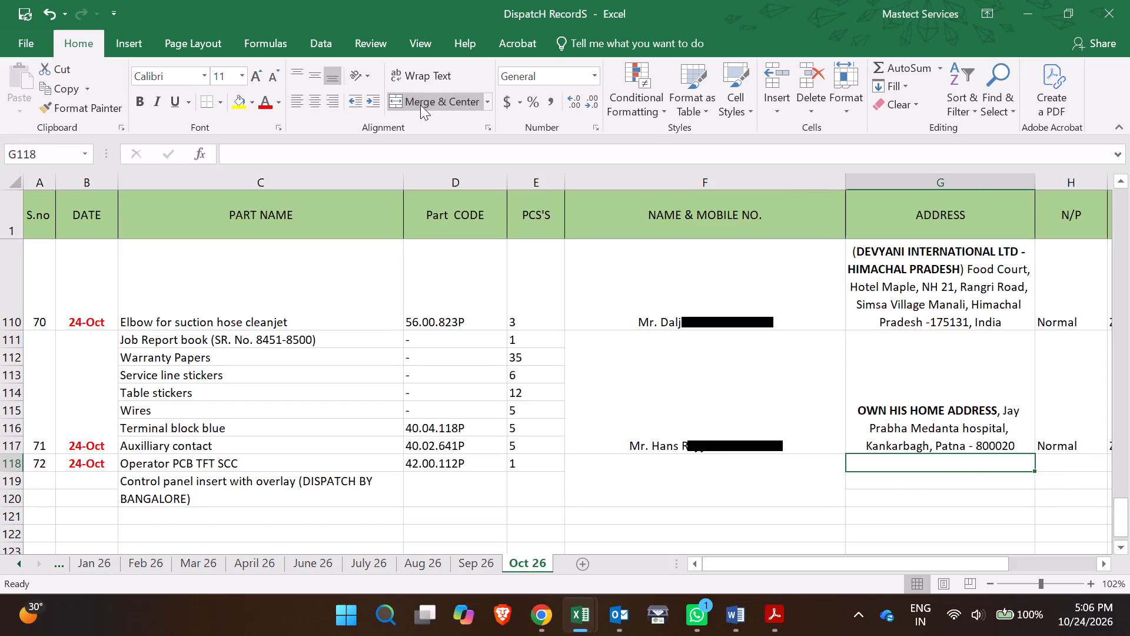
{"action": "key", "text": "shift+Down"}
{"action": "key", "text": "shift+Down"}
{"action": "left_click", "coordinate": [420, 105]}
Merge rows 118 to 120 in the N/P column and likewise in the Remark column.
{"action": "key", "text": "Right"}
{"action": "key", "text": "shift+Down"}
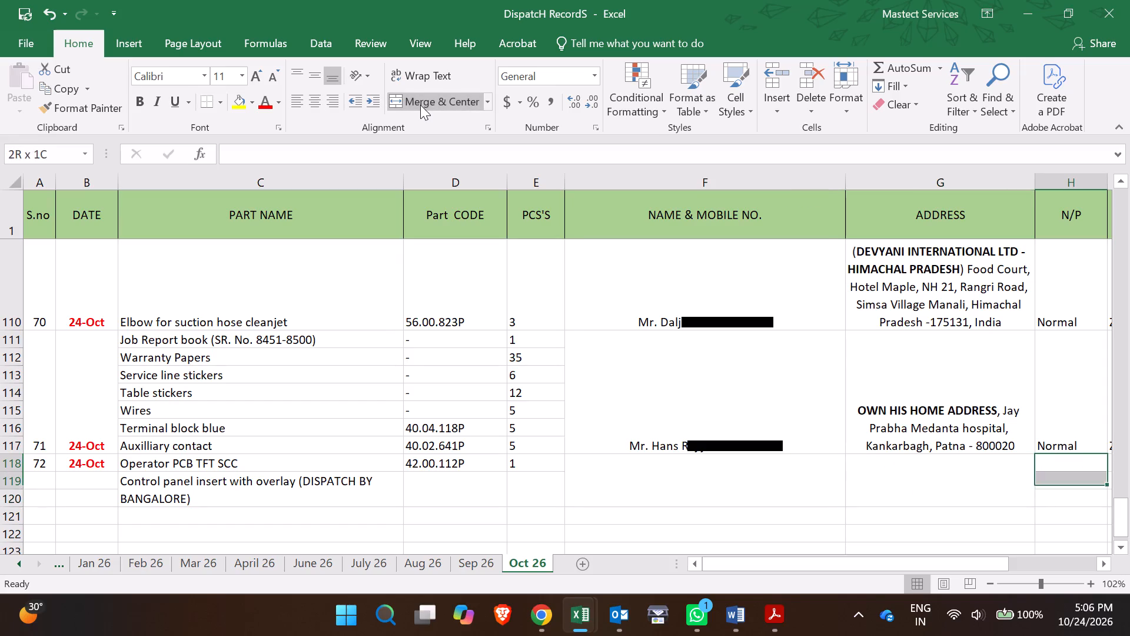
{"action": "key", "text": "shift+Down"}
{"action": "left_click", "coordinate": [420, 105]}
{"action": "key", "text": "Right"}
{"action": "key", "text": "shift+Down"}
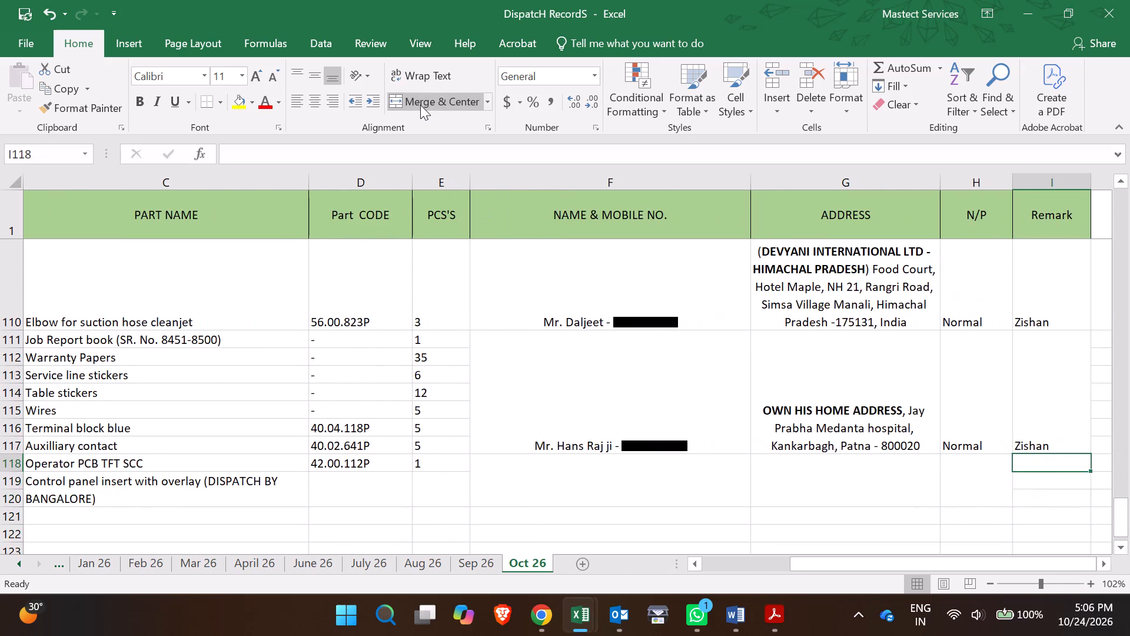
{"action": "key", "text": "shift+Down"}
{"action": "left_click", "coordinate": [420, 105]}
Merge rows 118 to 120 in the DATE column and likewise in the S.no column for entry 72.
{"action": "key", "text": "Left"}
{"action": "key", "text": "Left"}
{"action": "key", "text": "Left"}
{"action": "key", "text": "Left"}
{"action": "key", "text": "Left"}
{"action": "key", "text": "Left"}
{"action": "key", "text": "Left"}
{"action": "key", "text": "Left"}
{"action": "key", "text": "Left"}
{"action": "key", "text": "Left"}
{"action": "key", "text": "Left"}
{"action": "key", "text": "Left"}
{"action": "key", "text": "Left"}
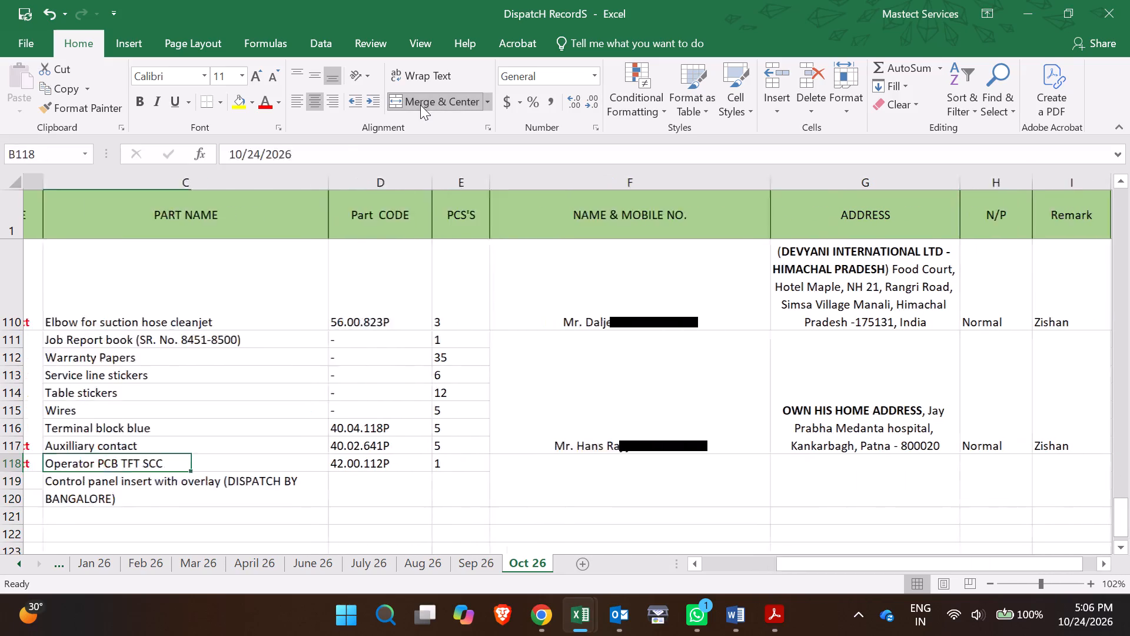
{"action": "key", "text": "Right"}
{"action": "key", "text": "shift+Down"}
{"action": "key", "text": "shift+Down"}
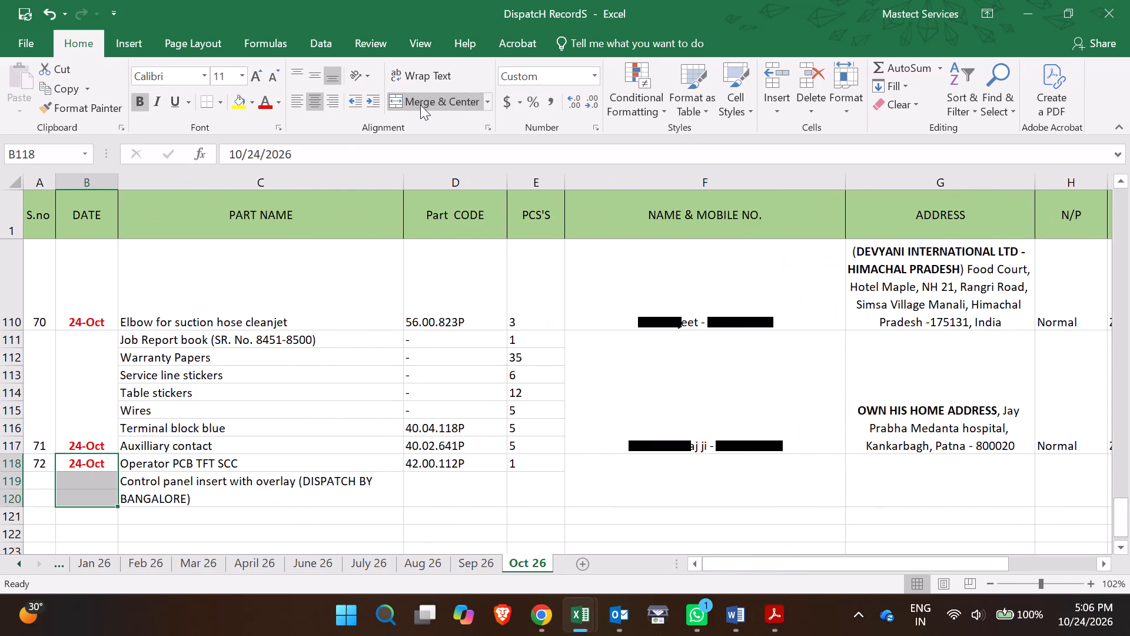
{"action": "left_click", "coordinate": [420, 105]}
{"action": "key", "text": "Left"}
{"action": "key", "text": "shift+Down"}
{"action": "key", "text": "shift+Down"}
{"action": "left_click", "coordinate": [420, 105]}
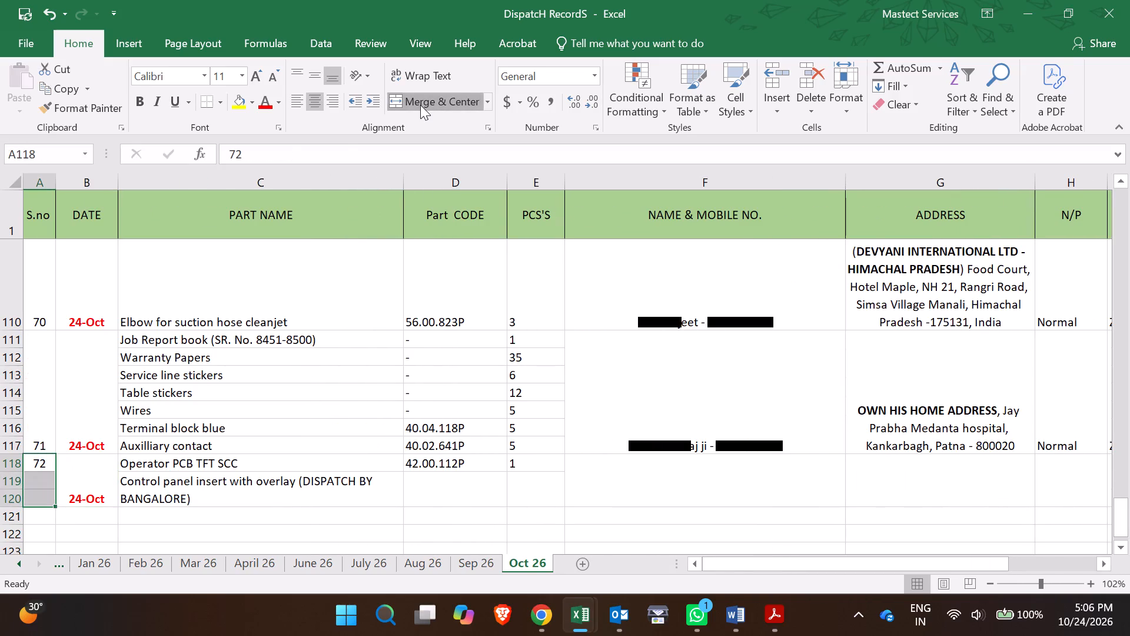
Enter part code 87.01.005 for the control panel insert with overlay.
{"action": "key", "text": "Right"}
{"action": "key", "text": "Right"}
{"action": "key", "text": "Right"}
{"action": "key", "text": "Right"}
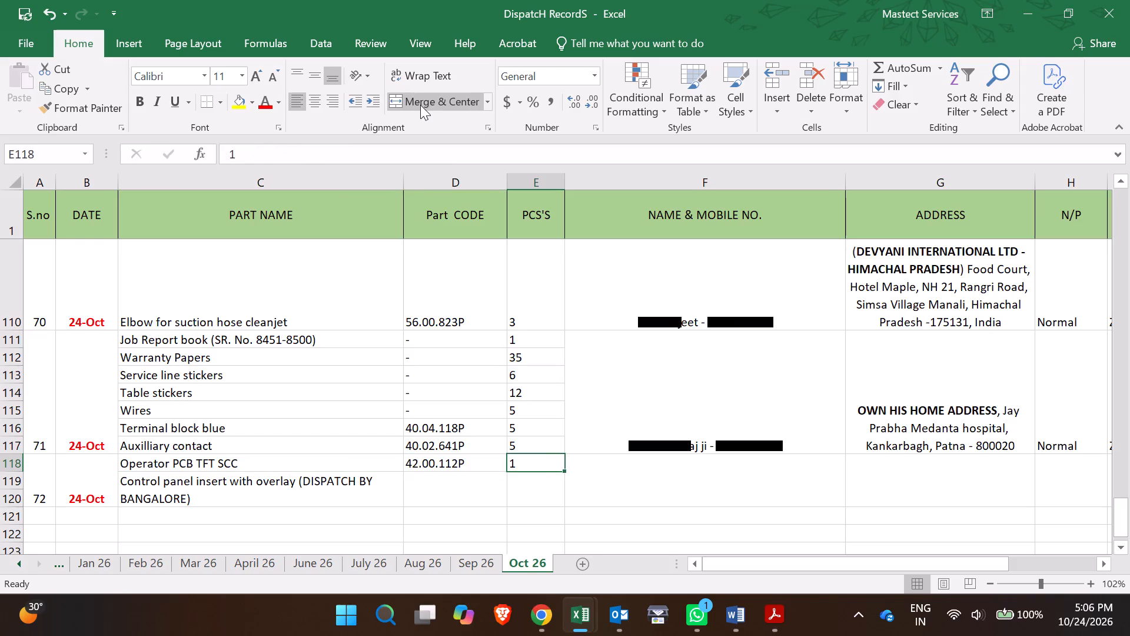
{"action": "key", "text": "Down"}
{"action": "key", "text": "Left"}
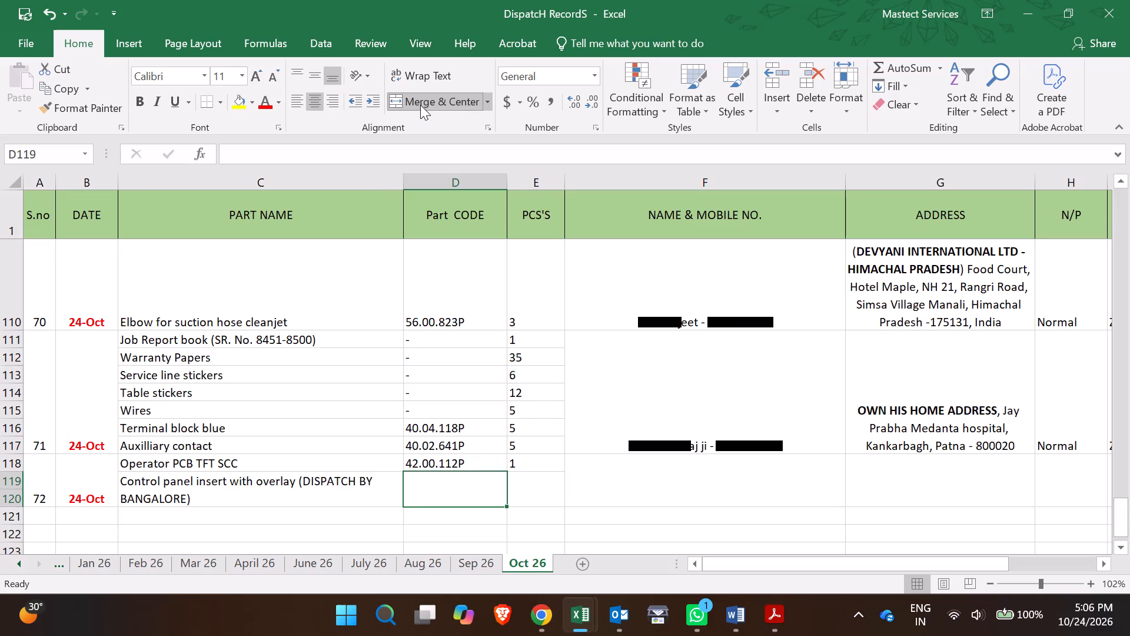
{"action": "type", "text": "87"}
{"action": "type", "text": ".01."}
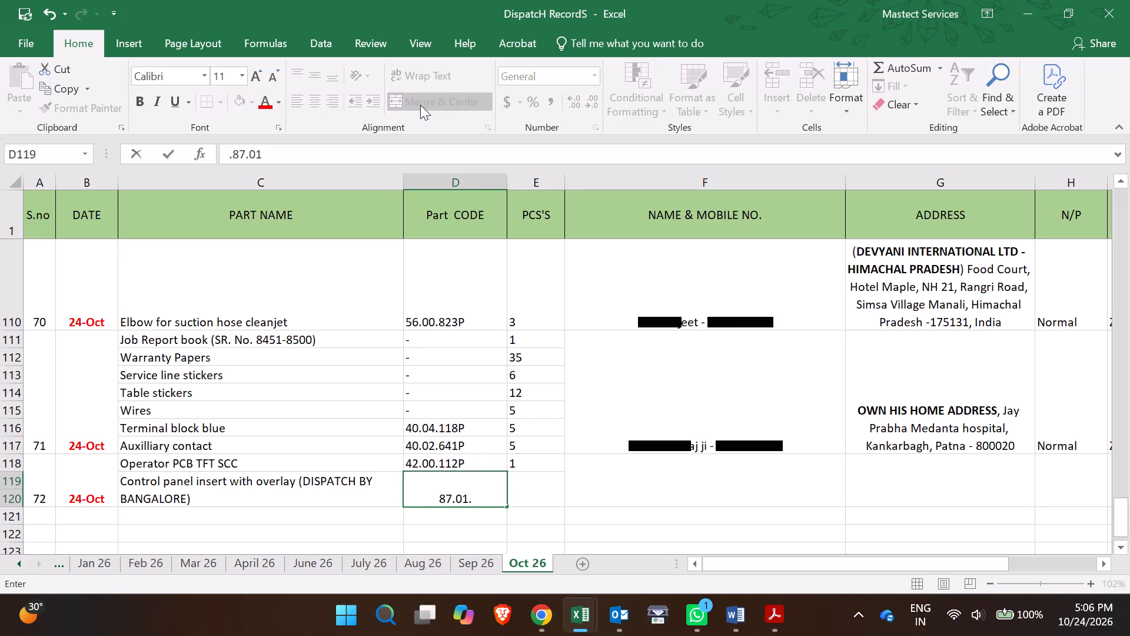
{"action": "type", "text": "00"}
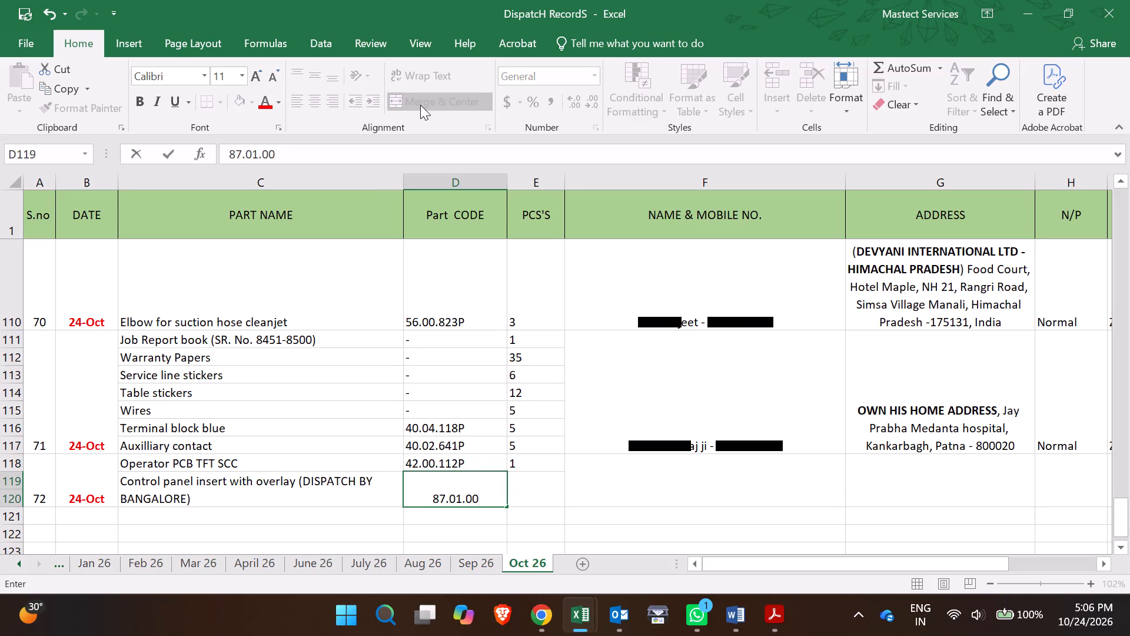
Complete part code 87.01.005 for the control panel insert with overlay, left-align it, and save the workbook.
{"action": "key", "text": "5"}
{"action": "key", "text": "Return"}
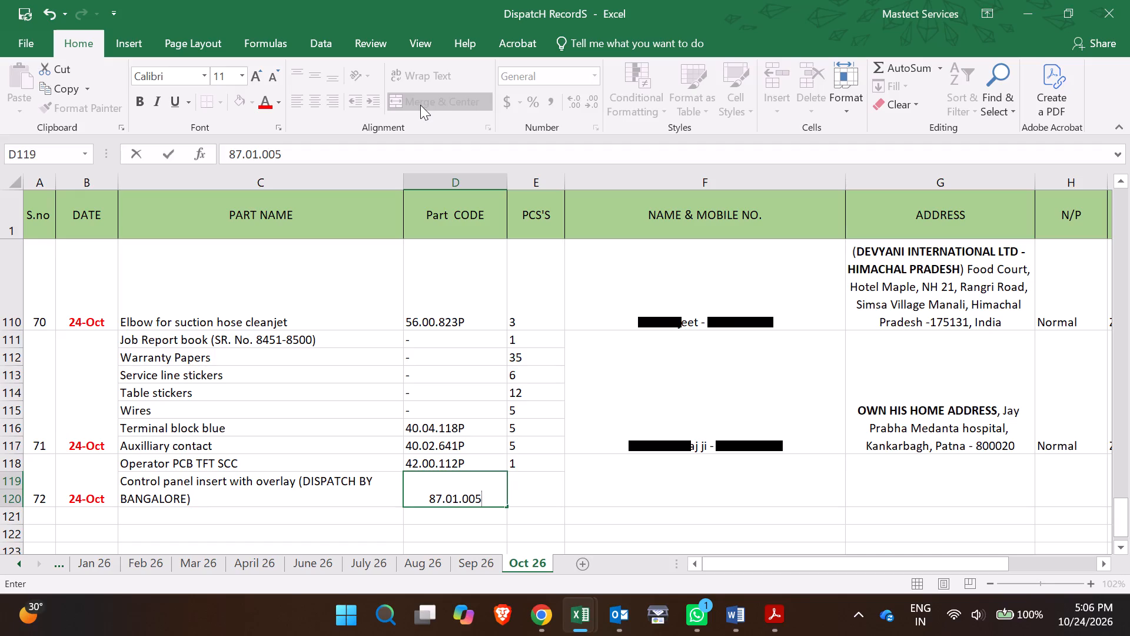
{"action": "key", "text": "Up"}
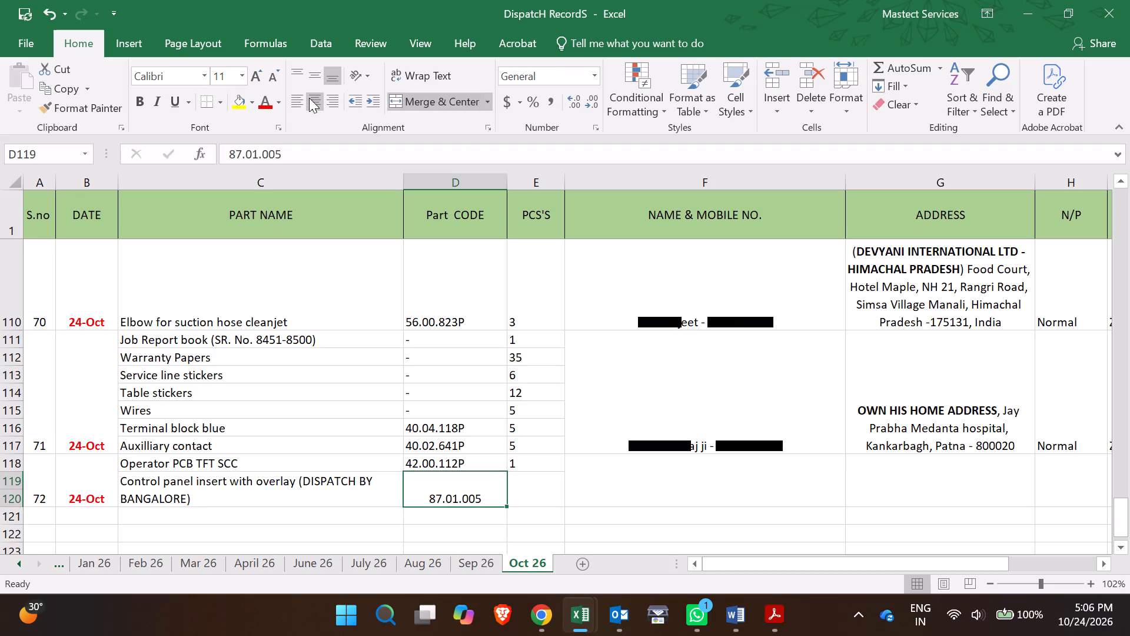
{"action": "left_click", "coordinate": [298, 100]}
{"action": "key", "text": "Right"}
{"action": "key", "text": "ctrl+s"}
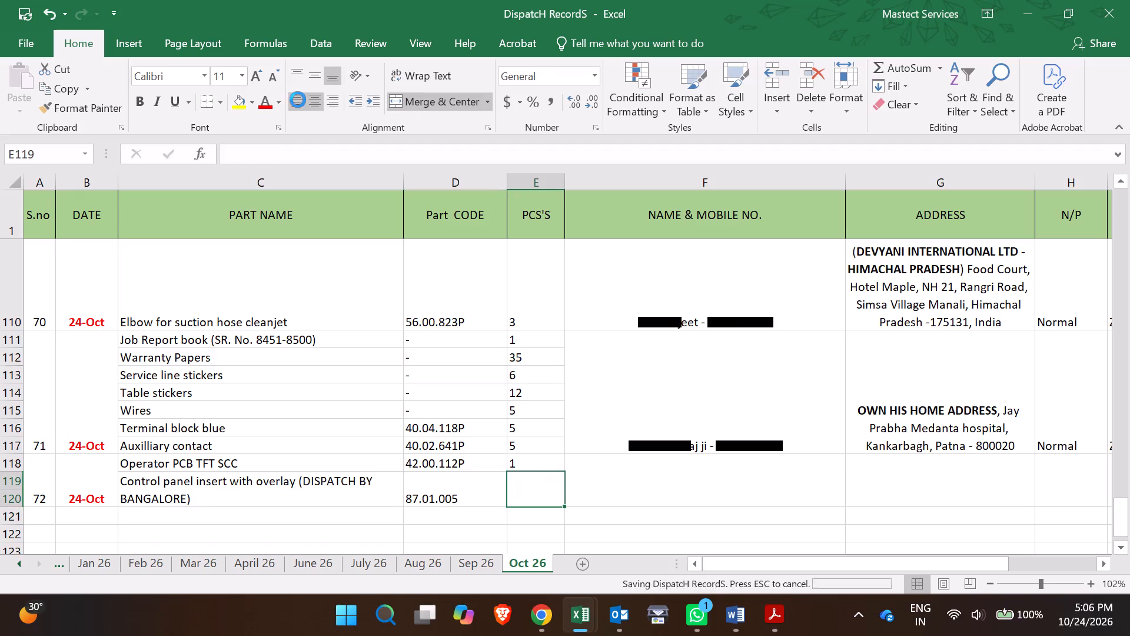
{"action": "key", "text": "ctrl+s"}
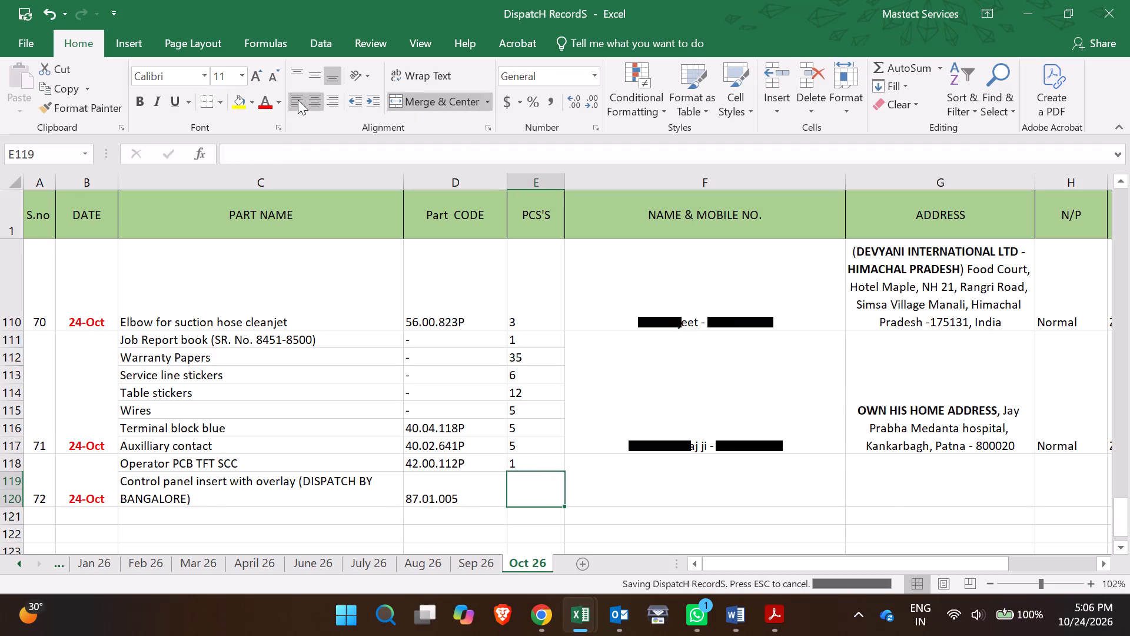
Enter 1 as the PCS'S quantity for the control panel insert with overlay, left-align it, and save the workbook.
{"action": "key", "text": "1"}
{"action": "key", "text": "Return"}
{"action": "key", "text": "Up"}
{"action": "key", "text": "Left"}
{"action": "key", "text": "Right"}
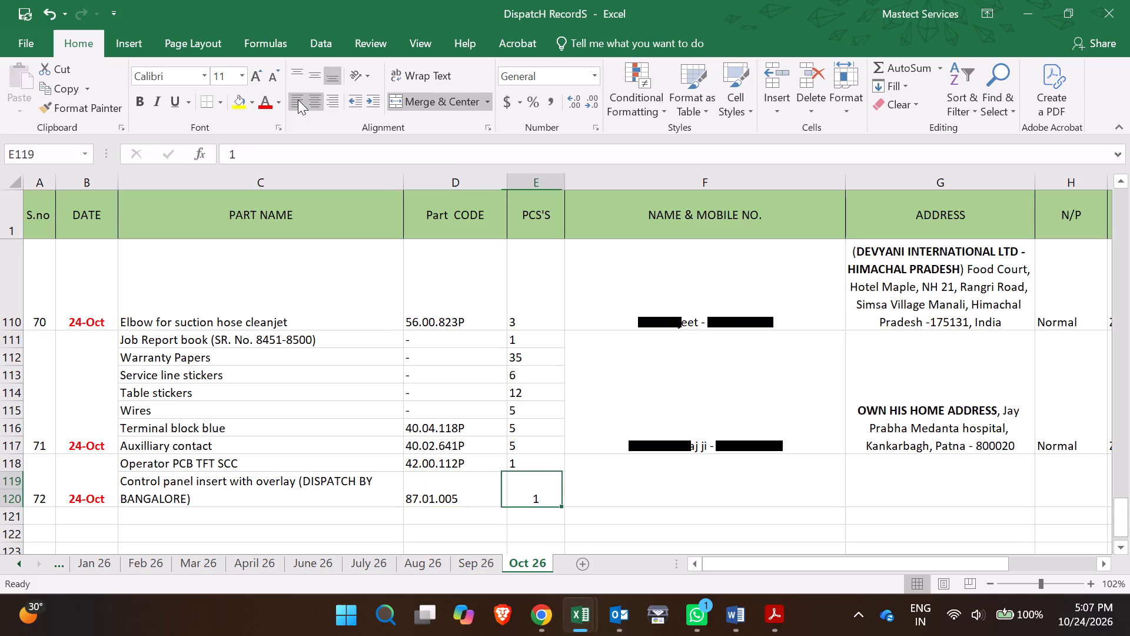
{"action": "left_click", "coordinate": [298, 100]}
{"action": "key", "text": "Right"}
{"action": "key", "text": "ctrl+s"}
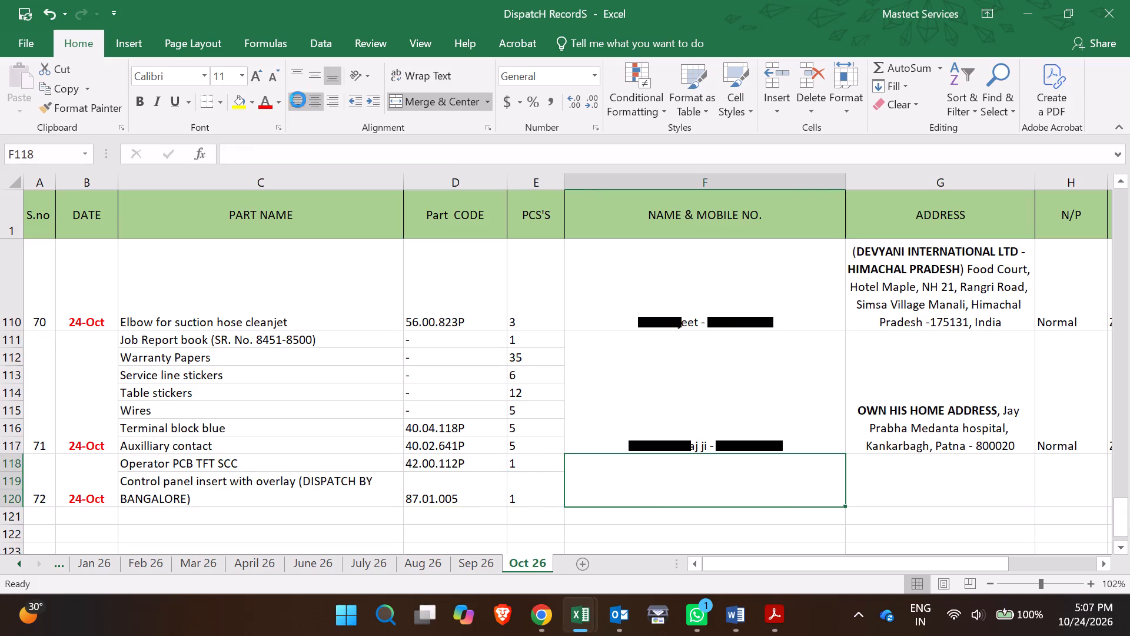
{"action": "key", "text": "ctrl+s"}
Copy the recipient's name from the R.J. FOODS label in Word's STICKERS into entry 72's NAME & MOBILE NO. cell, followed by a spaced hyphen.
{"action": "key", "text": "alt+Tab"}
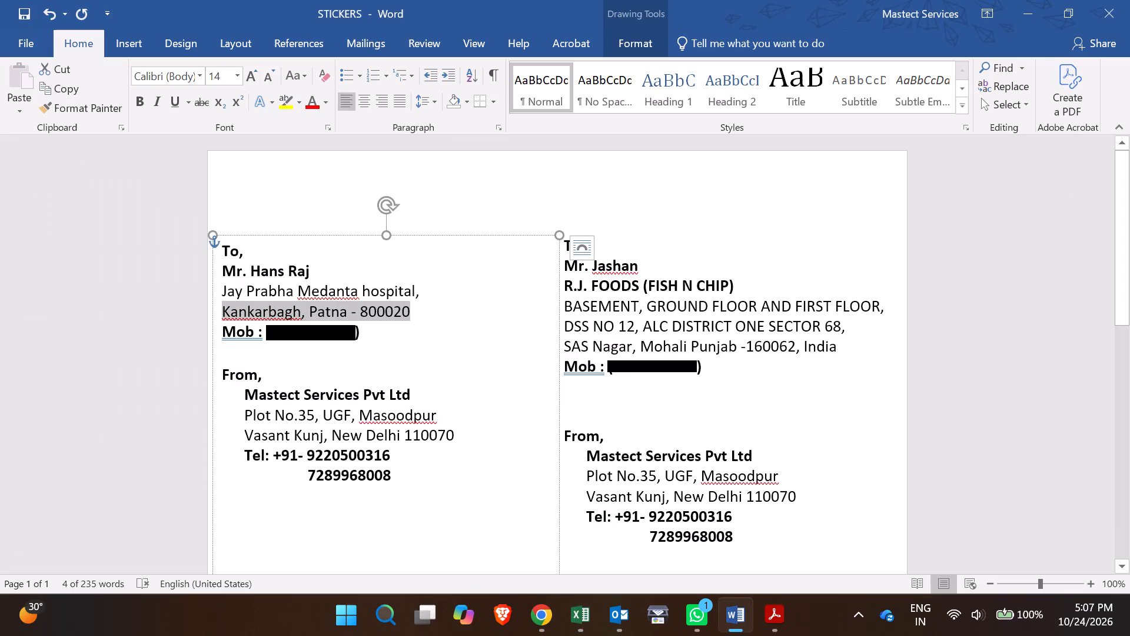
{"action": "left_click", "coordinate": [561, 271]}
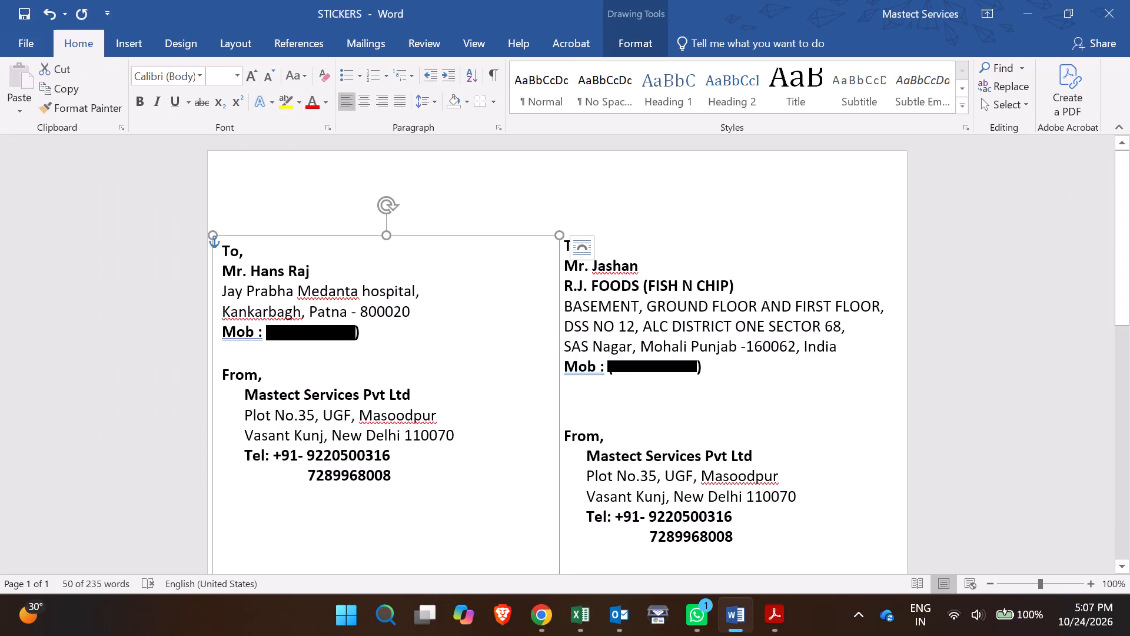
{"action": "left_click", "coordinate": [567, 271]}
{"action": "key", "text": "shift+Down"}
{"action": "key", "text": "shift+Left"}
{"action": "key", "text": "ctrl+c"}
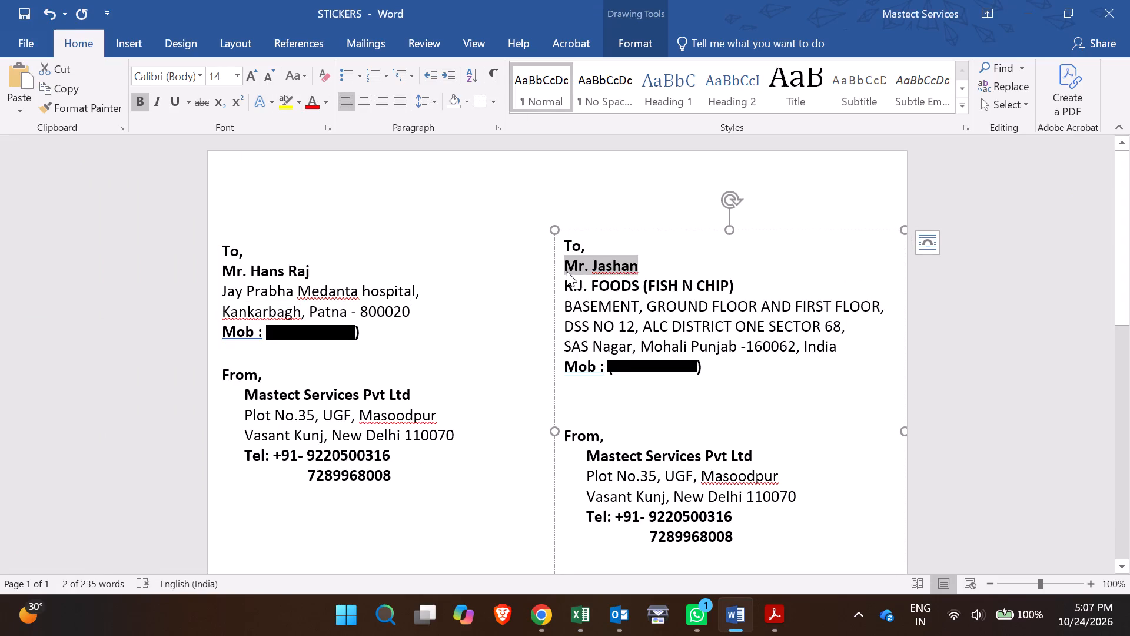
{"action": "key", "text": "alt+Tab"}
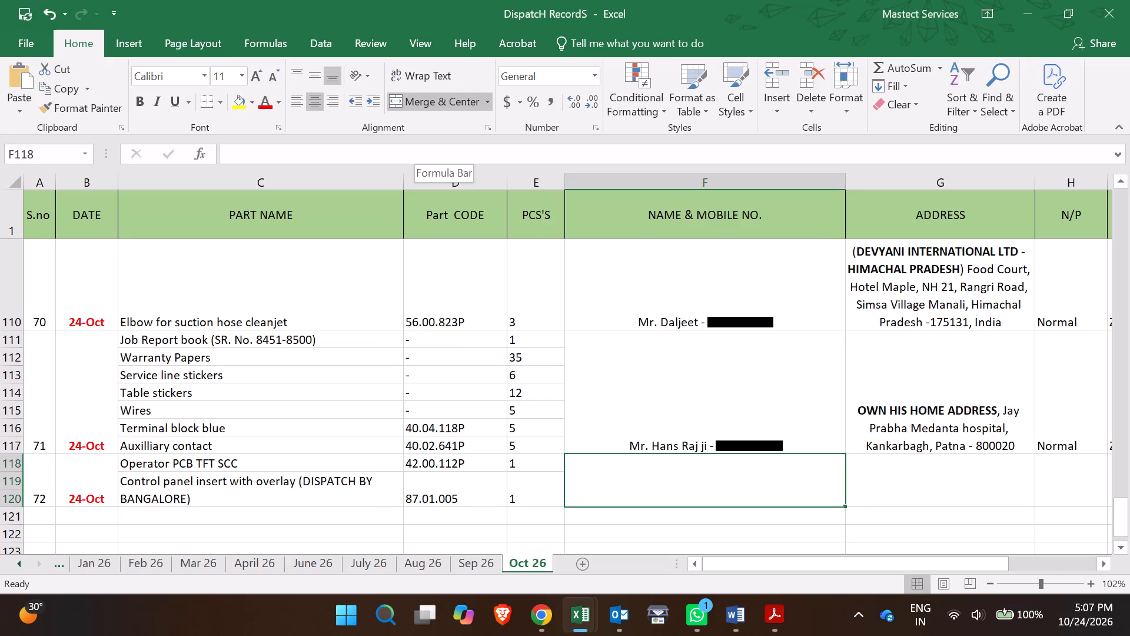
{"action": "left_click", "coordinate": [424, 155]}
{"action": "key", "text": "ctrl+v"}
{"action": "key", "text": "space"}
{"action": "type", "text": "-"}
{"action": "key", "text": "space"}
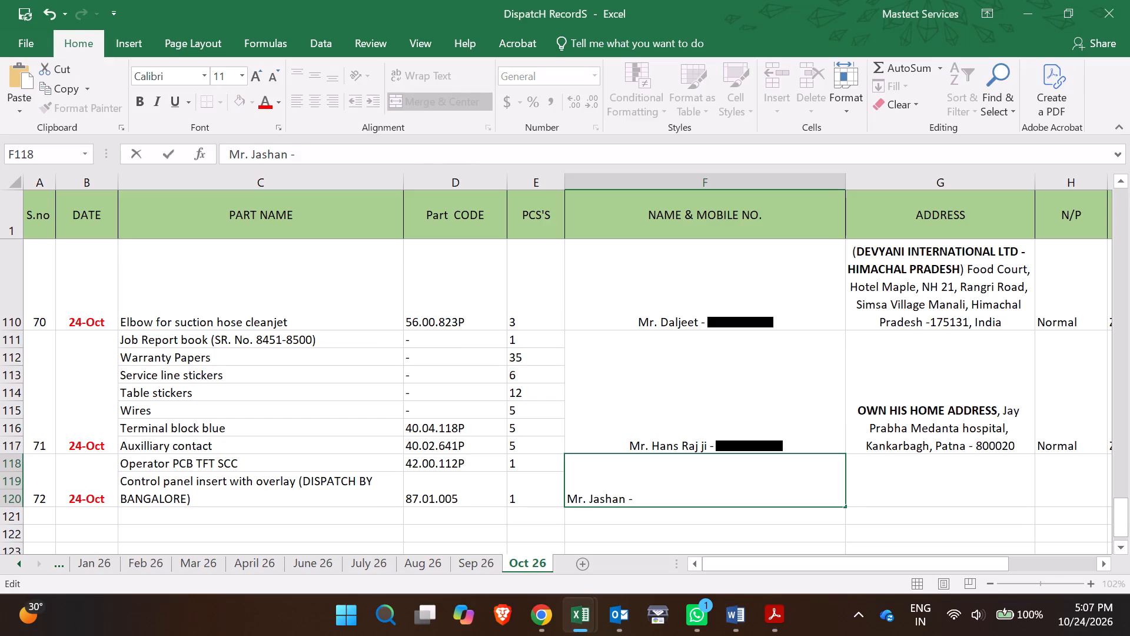
Copy the mobile number from the R.J. FOODS label in STICKERS to follow the recipient's name in entry 72, and save the workbook.
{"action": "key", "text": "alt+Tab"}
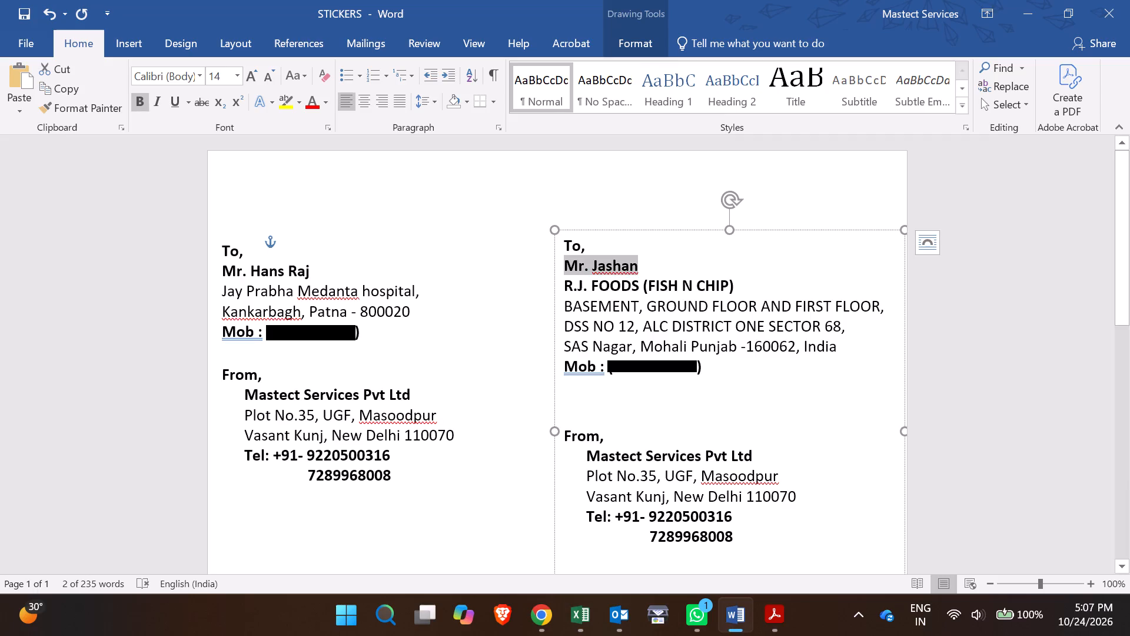
{"action": "double_click", "coordinate": [644, 369]}
{"action": "key", "text": "ctrl+c"}
{"action": "key", "text": "alt+Tab"}
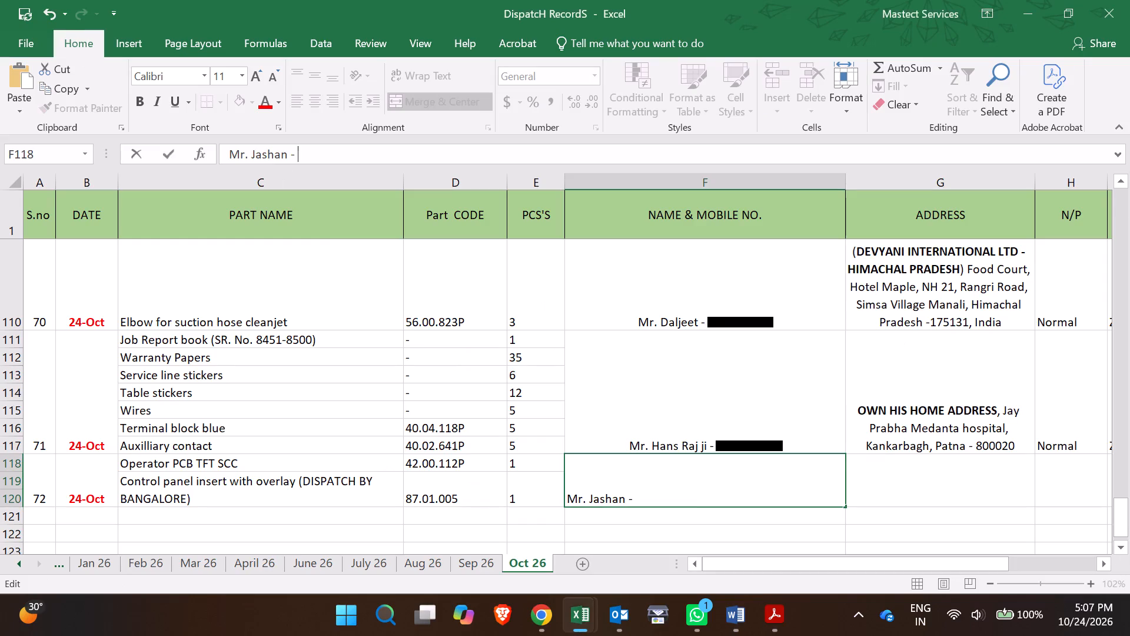
{"action": "key", "text": "ctrl+v"}
{"action": "key", "text": "Return"}
{"action": "key", "text": "Up"}
{"action": "key", "text": "Right"}
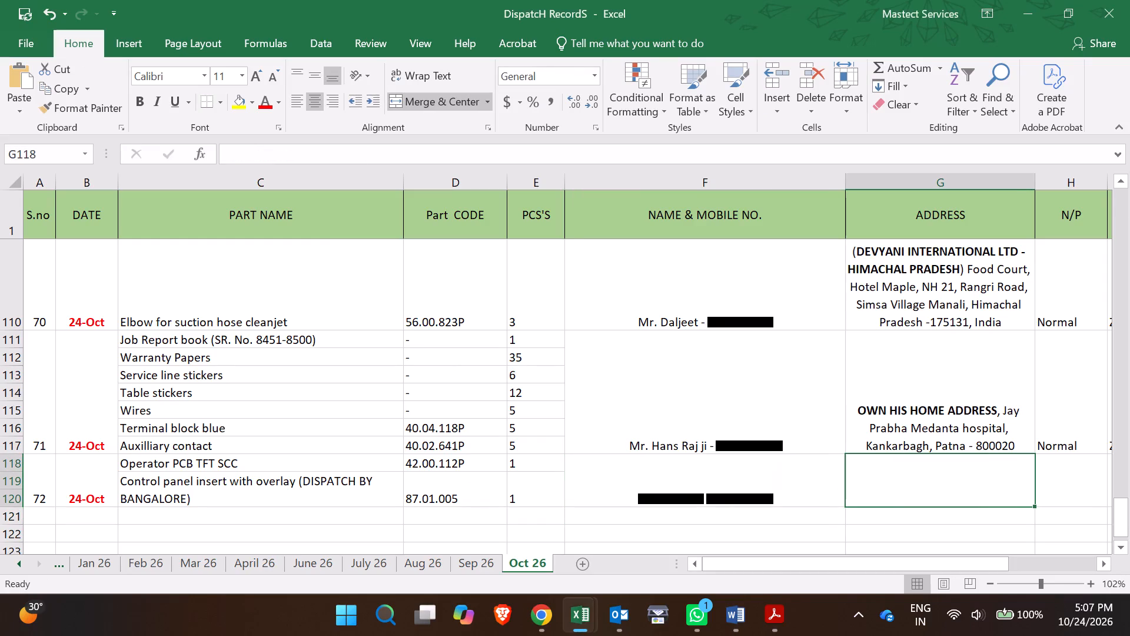
{"action": "key", "text": "ctrl+s"}
Copy the company name R.J. FOODS (FISH N CHIP) from STICKERS into entry 72's ADDRESS cell, enclosed in parentheses and followed by a space.
{"action": "key", "text": "alt+Tab"}
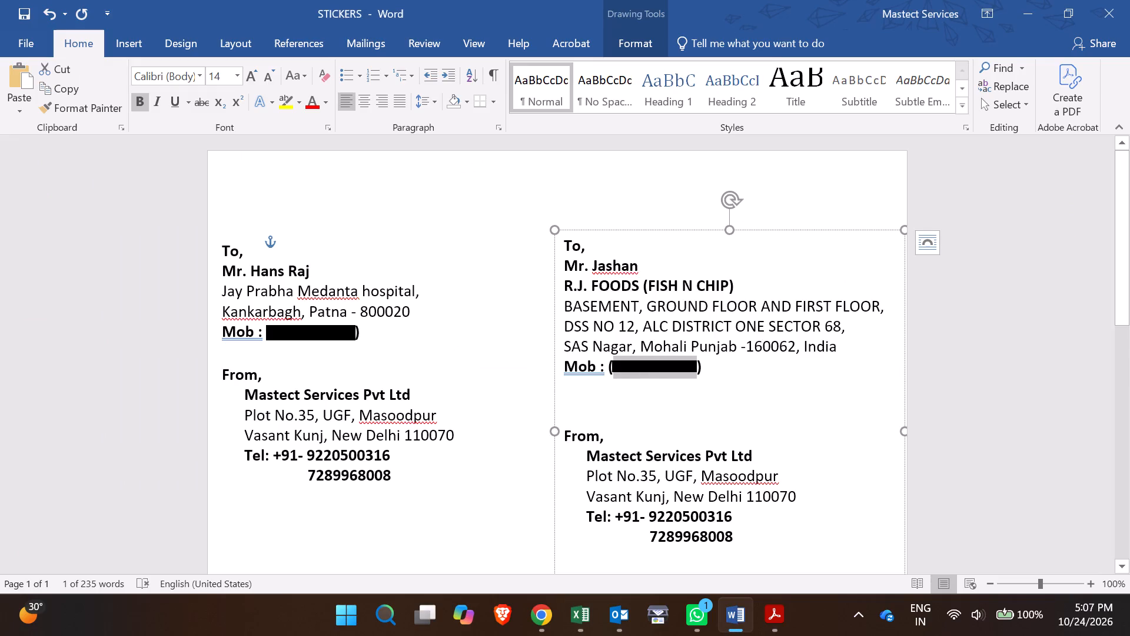
{"action": "left_click", "coordinate": [565, 290]}
{"action": "key", "text": "shift+Down"}
{"action": "key", "text": "shift+Left"}
{"action": "key", "text": "ctrl+c"}
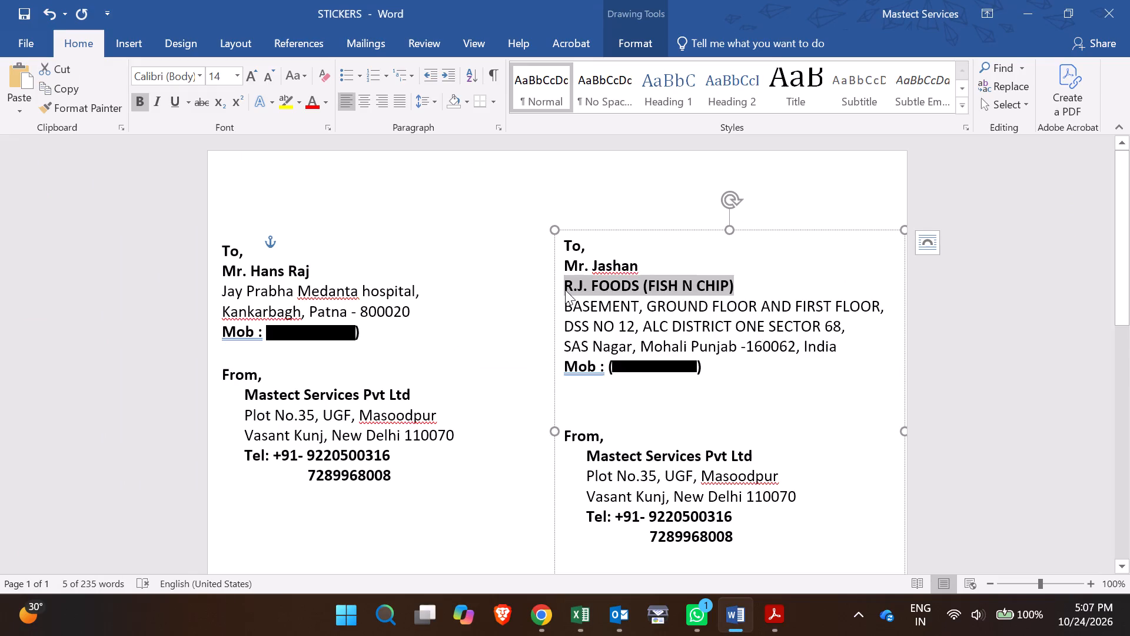
{"action": "key", "text": "alt+Tab"}
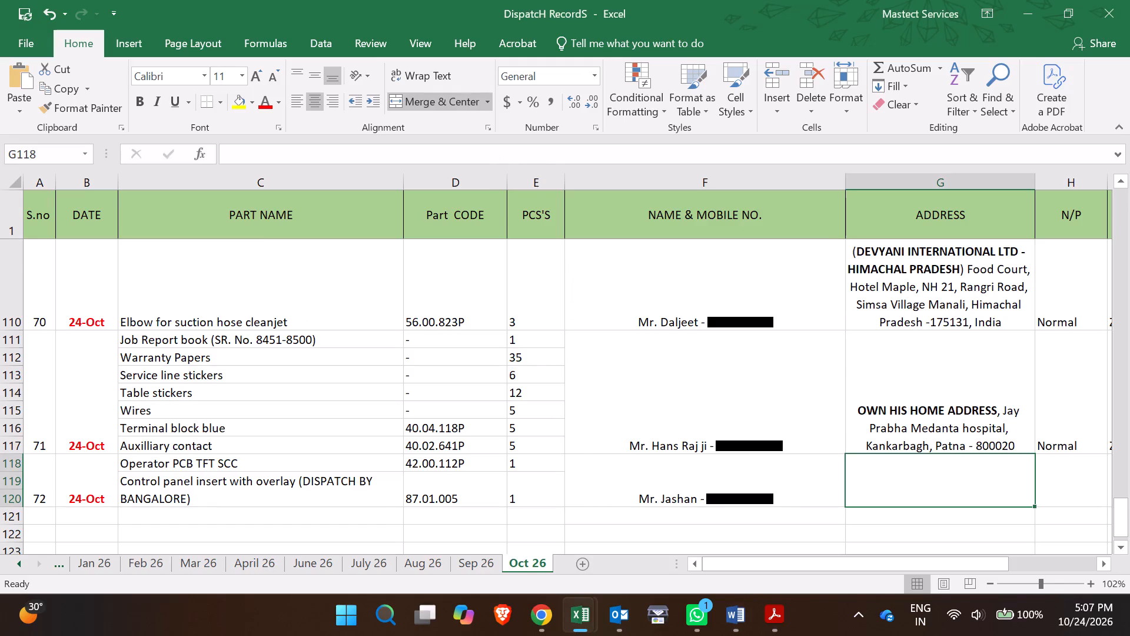
{"action": "left_click", "coordinate": [497, 153]}
{"action": "key", "text": "shift+parenleft"}
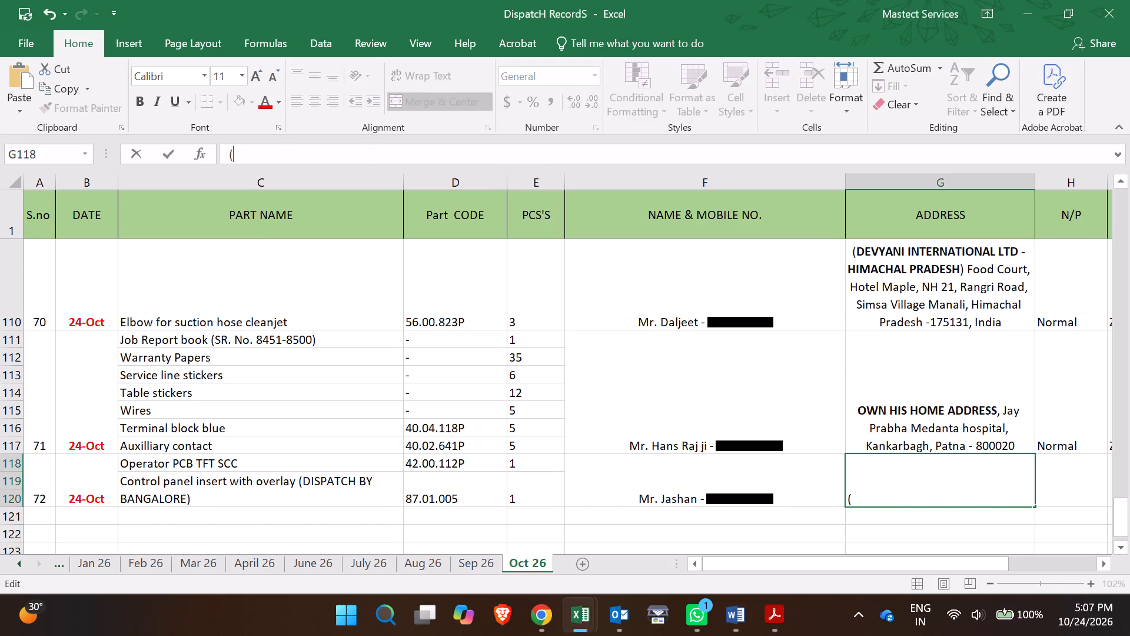
{"action": "key", "text": "ctrl+v"}
{"action": "key", "text": "shift+parenright"}
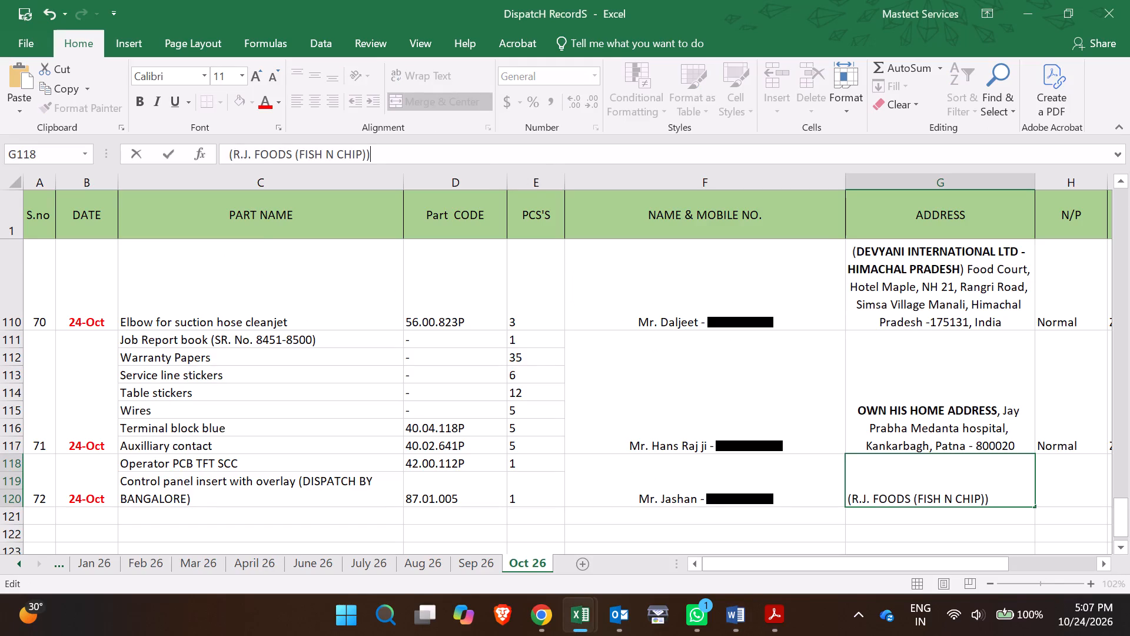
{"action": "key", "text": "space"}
Copy the first address line of the R.J. FOODS label in STICKERS after the company name in entry 72's ADDRESS cell, with a trailing space.
{"action": "key", "text": "alt+Tab"}
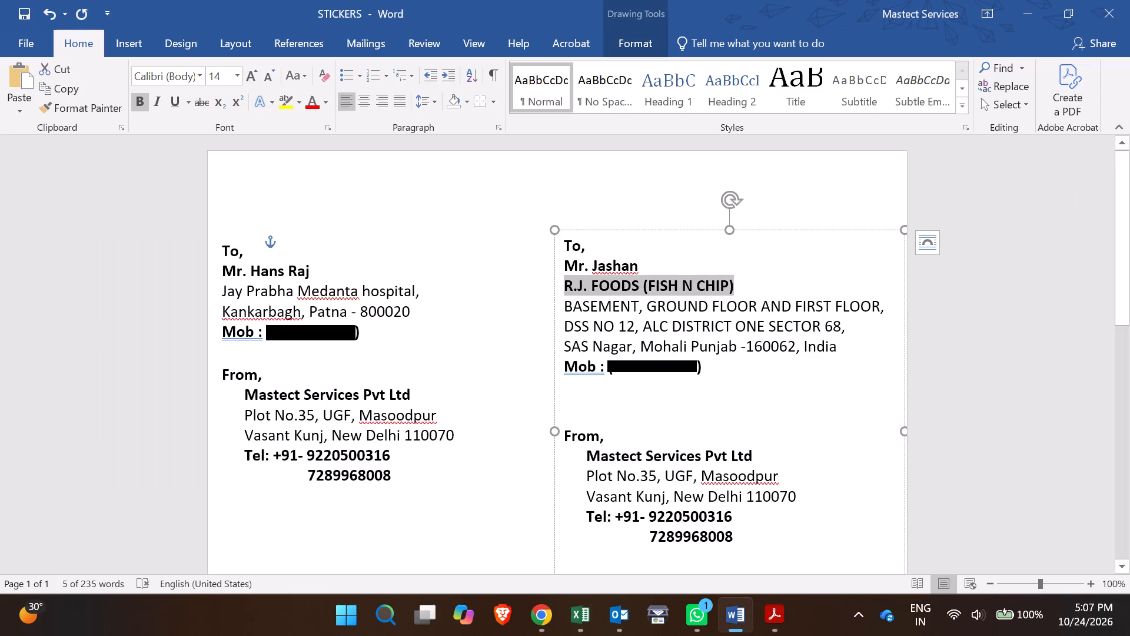
{"action": "left_click", "coordinate": [564, 310]}
{"action": "key", "text": "shift+Down"}
{"action": "key", "text": "shift+Left"}
{"action": "key", "text": "ctrl+c"}
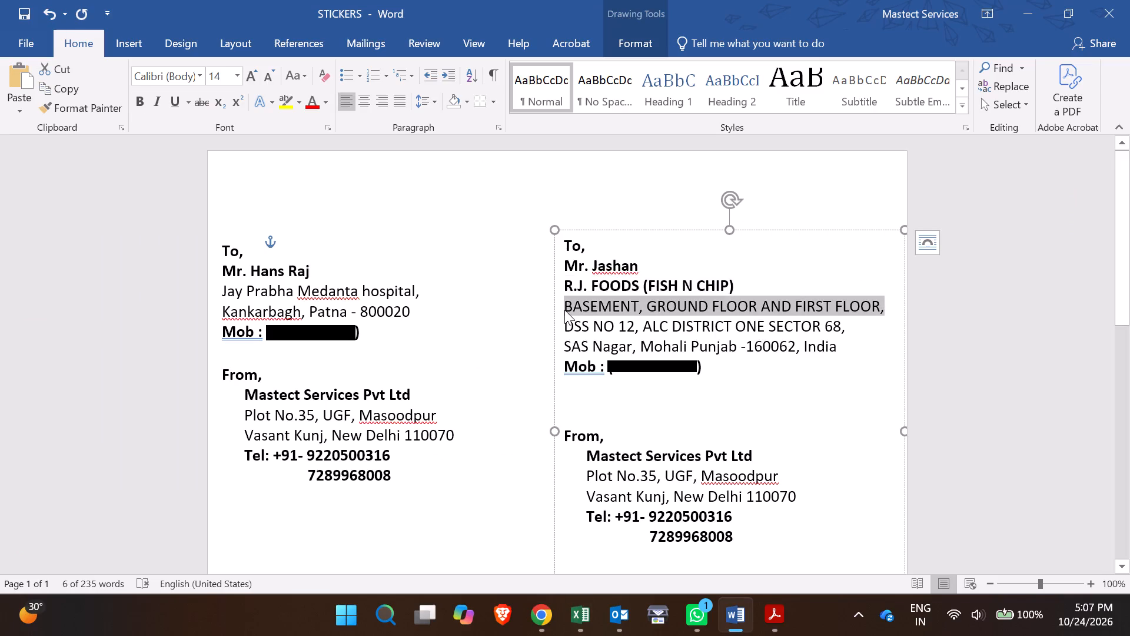
{"action": "key", "text": "alt+Tab"}
{"action": "key", "text": "ctrl+v"}
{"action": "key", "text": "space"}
Append the second address line of the R.J. FOODS label in STICKERS to entry 72's ADDRESS cell.
{"action": "key", "text": "alt+Tab"}
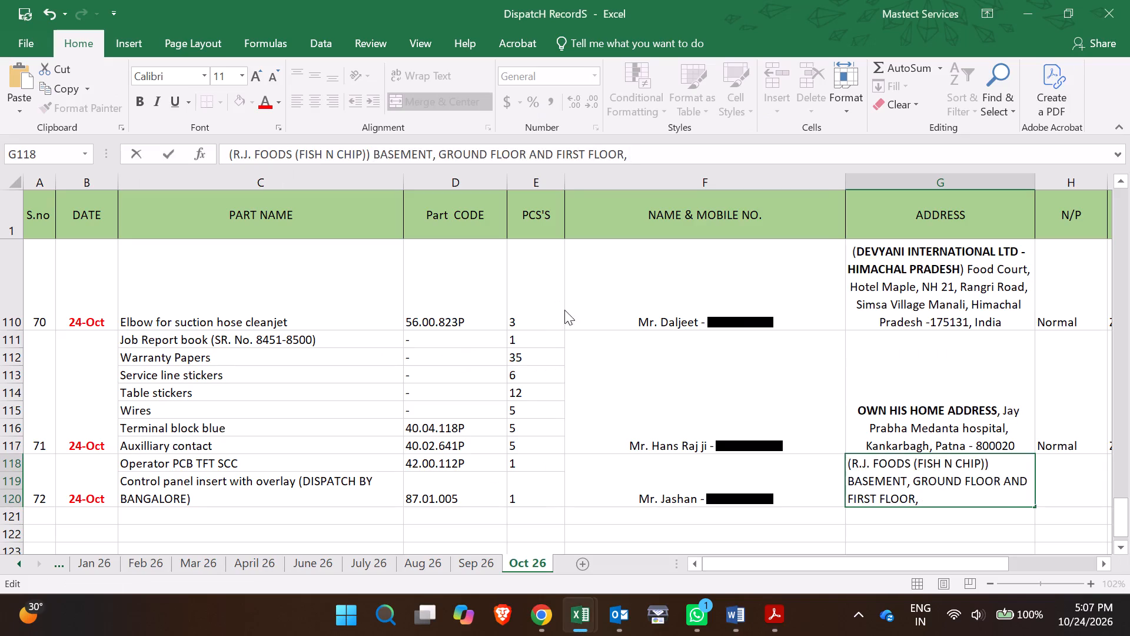
{"action": "left_click", "coordinate": [564, 324]}
{"action": "key", "text": "shift+Down"}
{"action": "key", "text": "shift+Left"}
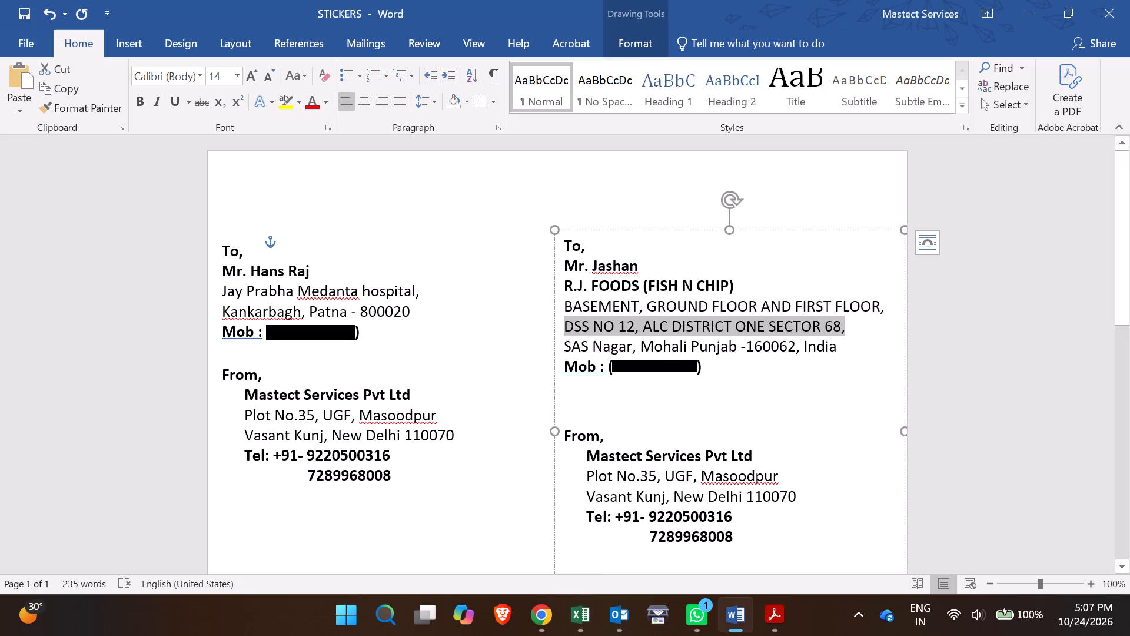
{"action": "key", "text": "ctrl+c"}
{"action": "key", "text": "alt+Tab"}
{"action": "key", "text": "ctrl+v"}
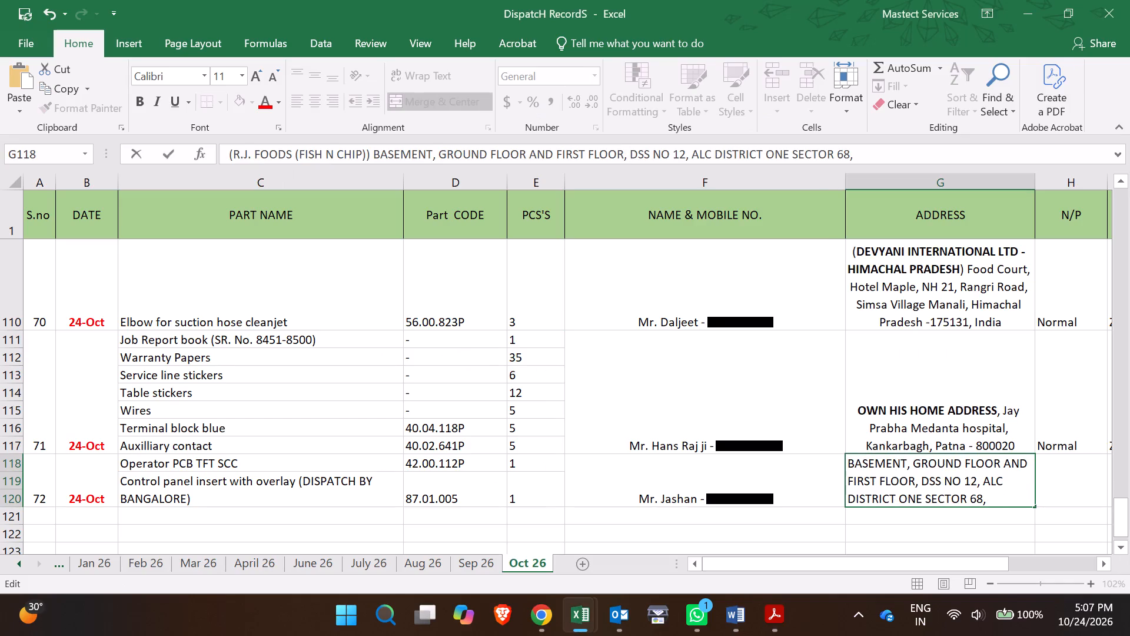
Copy the last R.J. FOODS address line from the STICKERS document in Word, append it to entry 72's ADDRESS in Excel, and save.
{"action": "key", "text": "space"}
{"action": "key", "text": "alt+Tab"}
{"action": "left_click", "coordinate": [567, 353]}
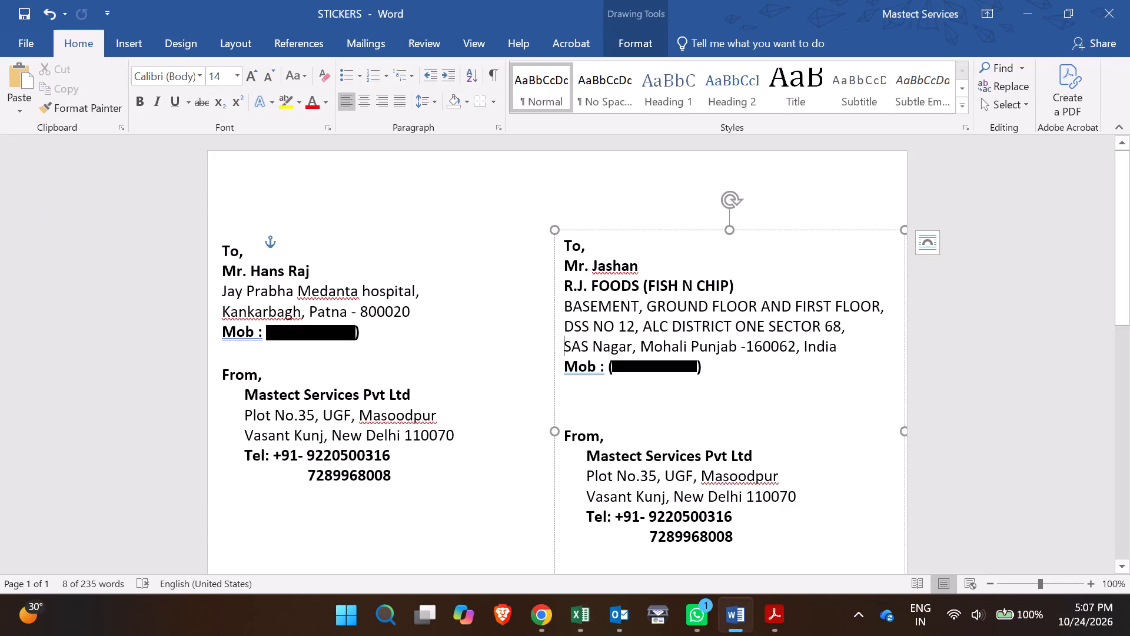
{"action": "key", "text": "shift+Down"}
{"action": "key", "text": "shift+Left"}
{"action": "key", "text": "ctrl+c"}
{"action": "key", "text": "alt+Tab"}
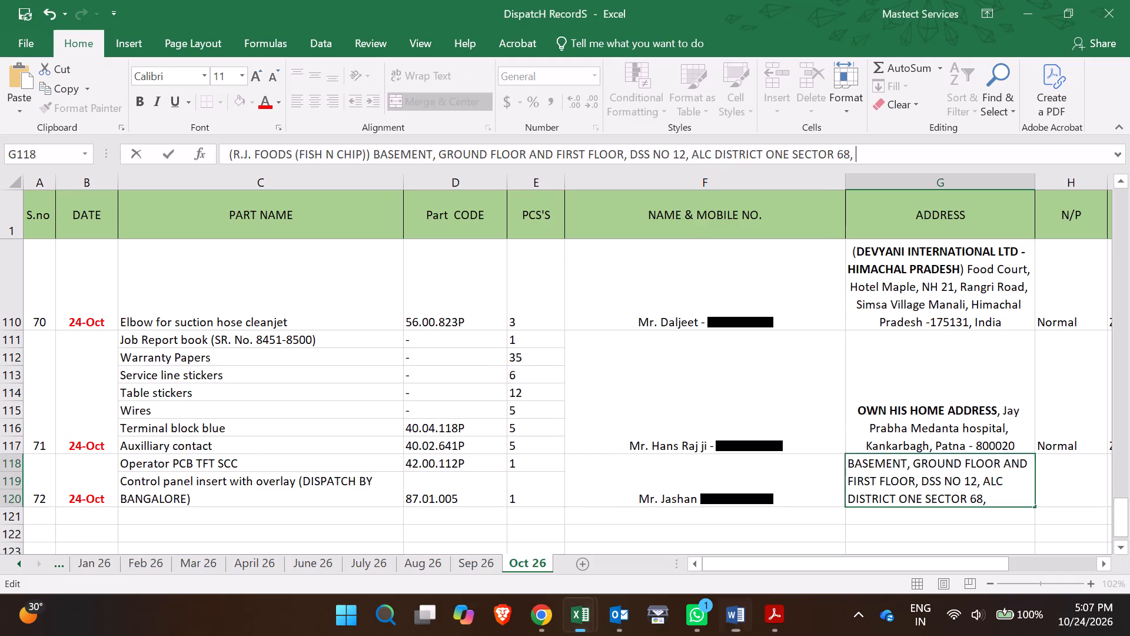
{"action": "key", "text": "ctrl+v"}
{"action": "key", "text": "Return"}
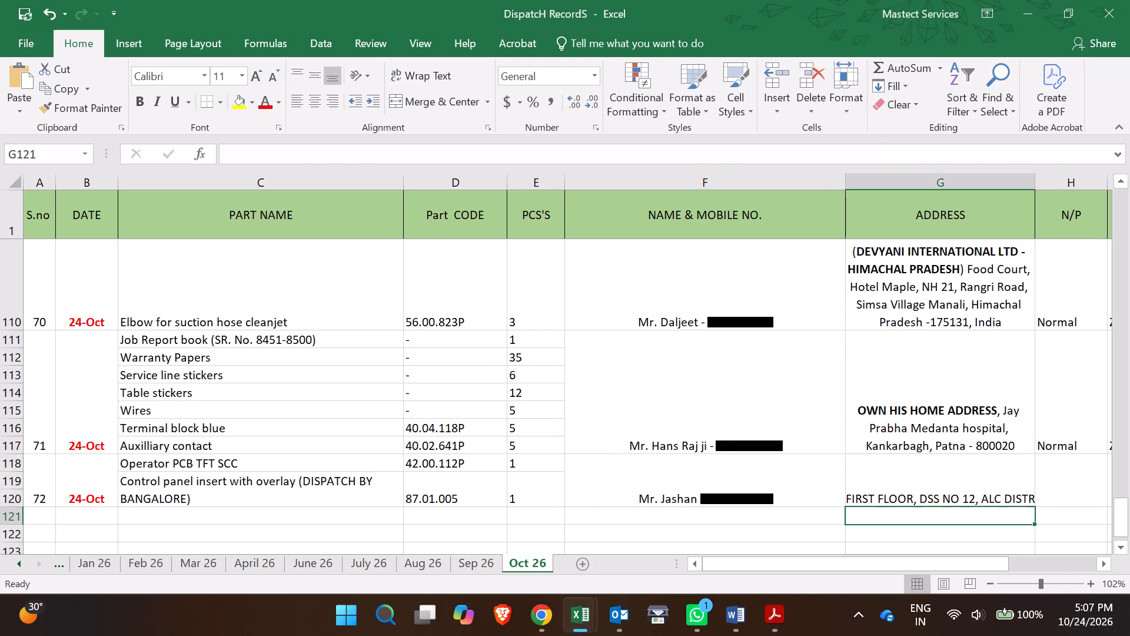
{"action": "key", "text": "ctrl+s"}
Wrap the text in entry 72's merged ADDRESS cell.
{"action": "key", "text": "Up"}
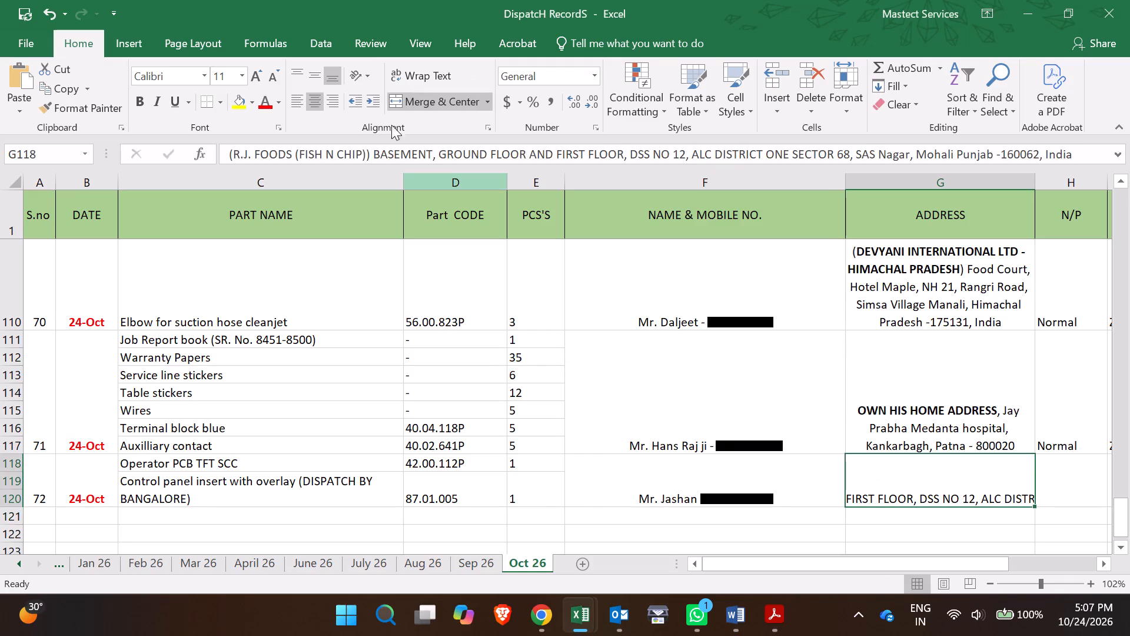
{"action": "left_click", "coordinate": [410, 77]}
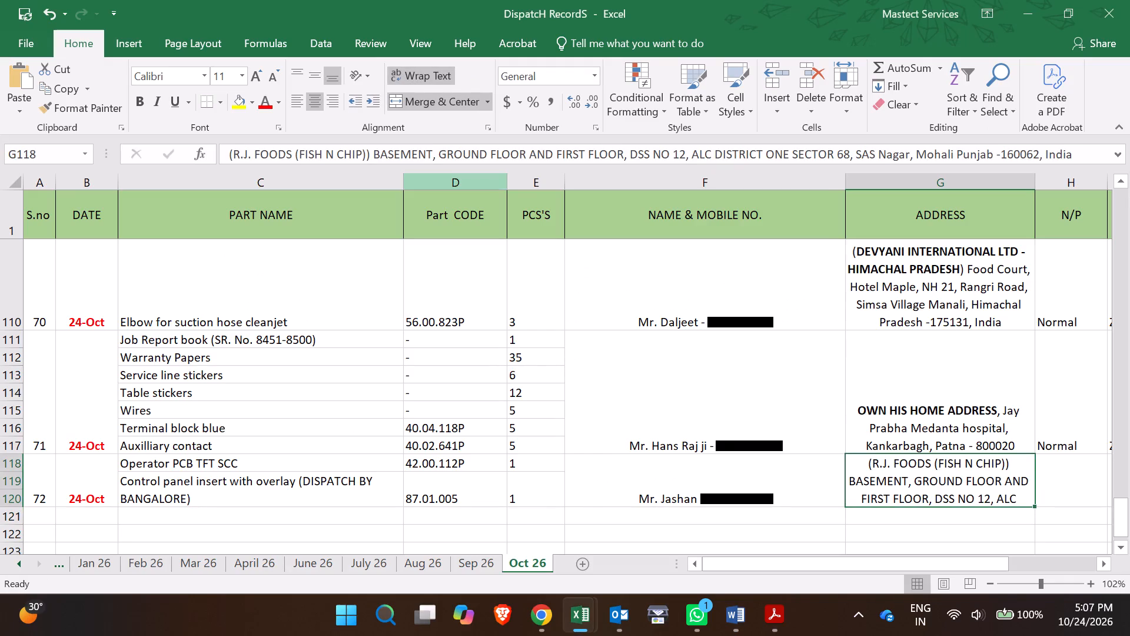
Increase the heights of rows 118, 119 and 120 to make room for entry 72's wrapped address.
{"action": "left_click", "coordinate": [15, 472]}
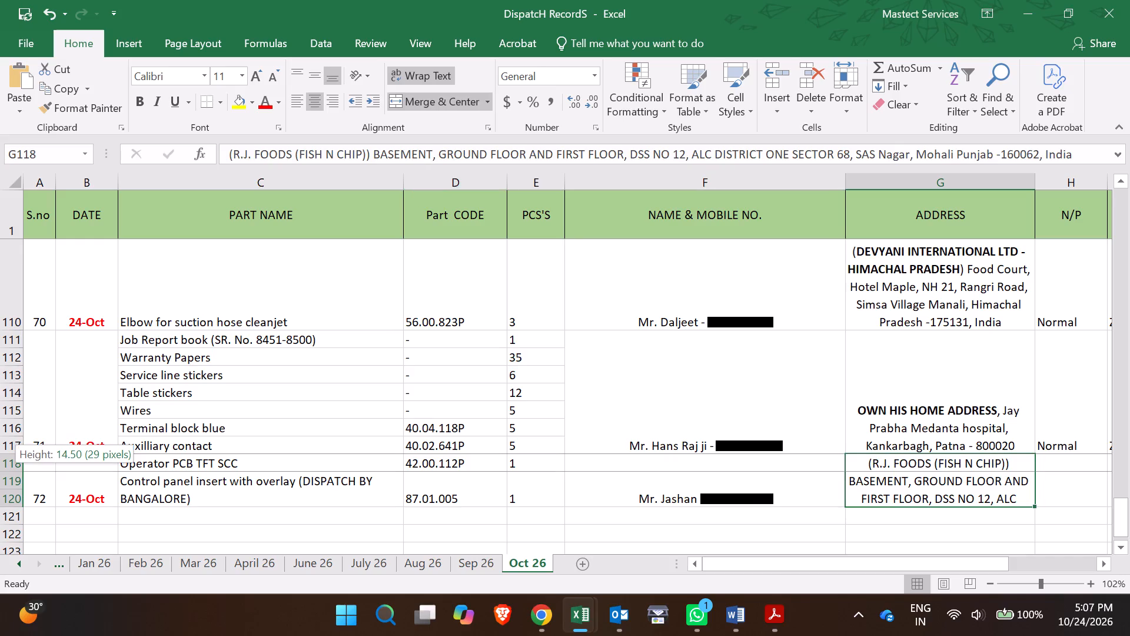
{"action": "left_click", "coordinate": [15, 476]}
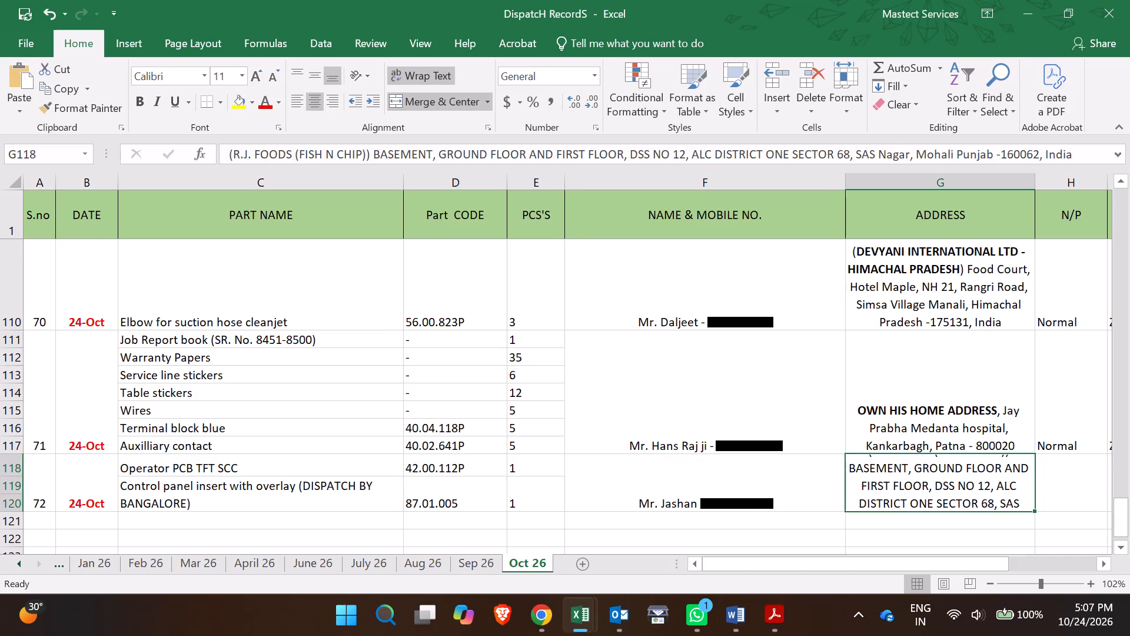
{"action": "left_click", "coordinate": [15, 512]}
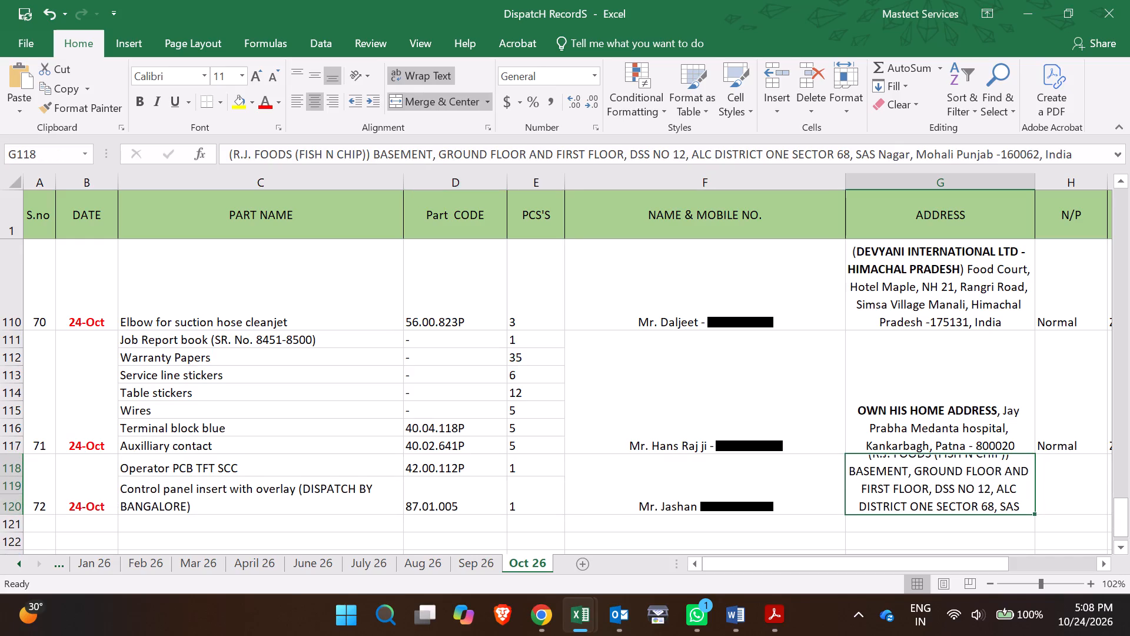
{"action": "left_click", "coordinate": [11, 493]}
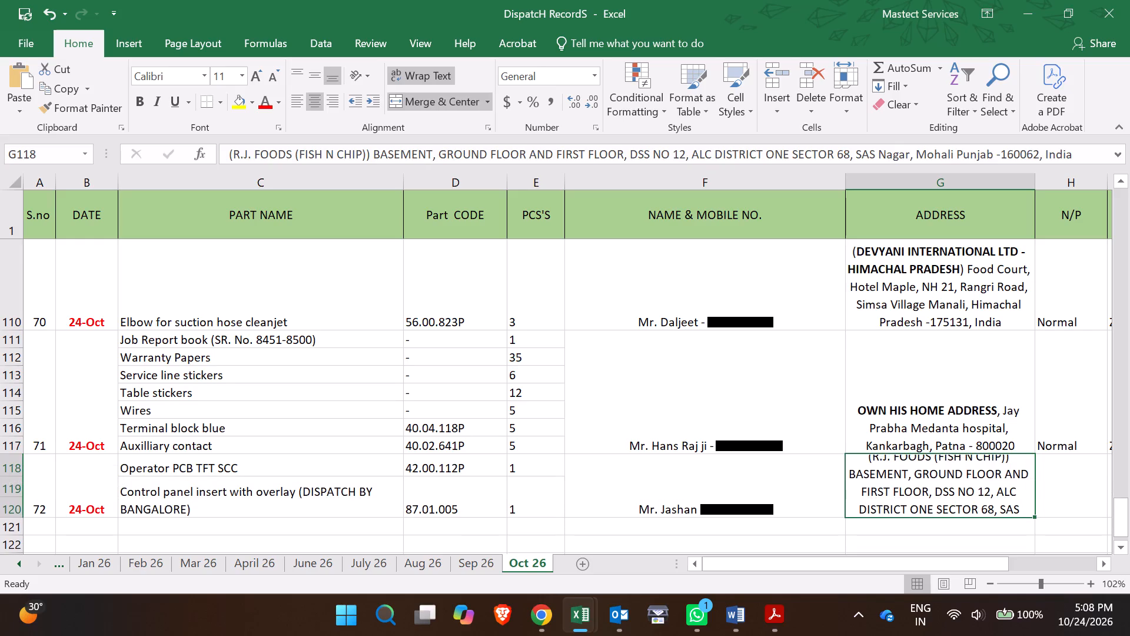
{"action": "left_click", "coordinate": [14, 473]}
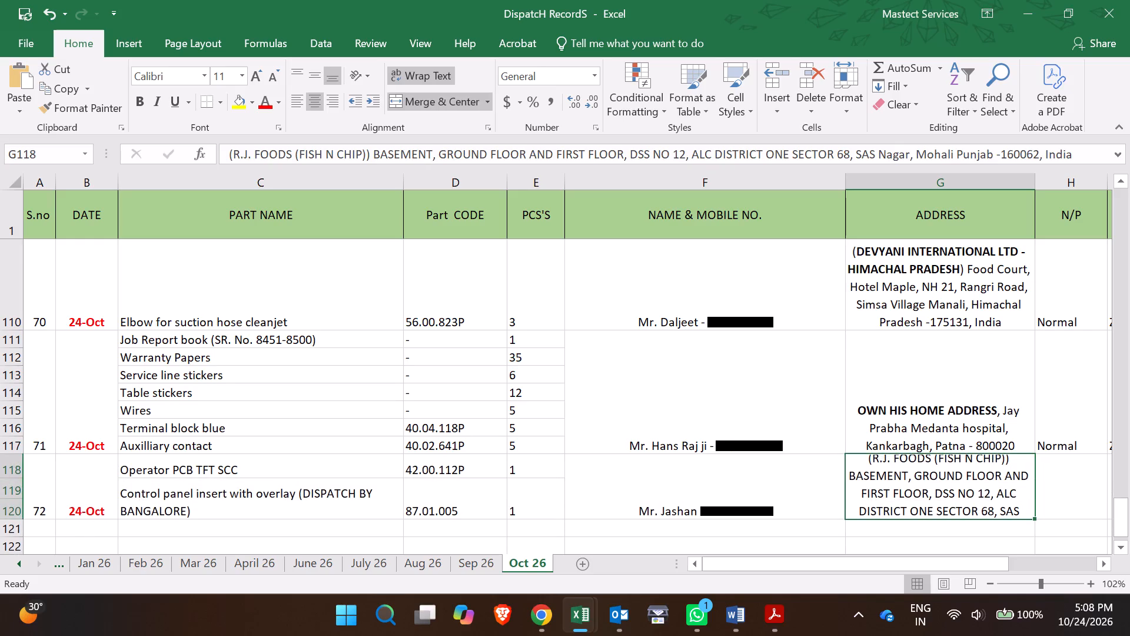
{"action": "left_click", "coordinate": [15, 498]}
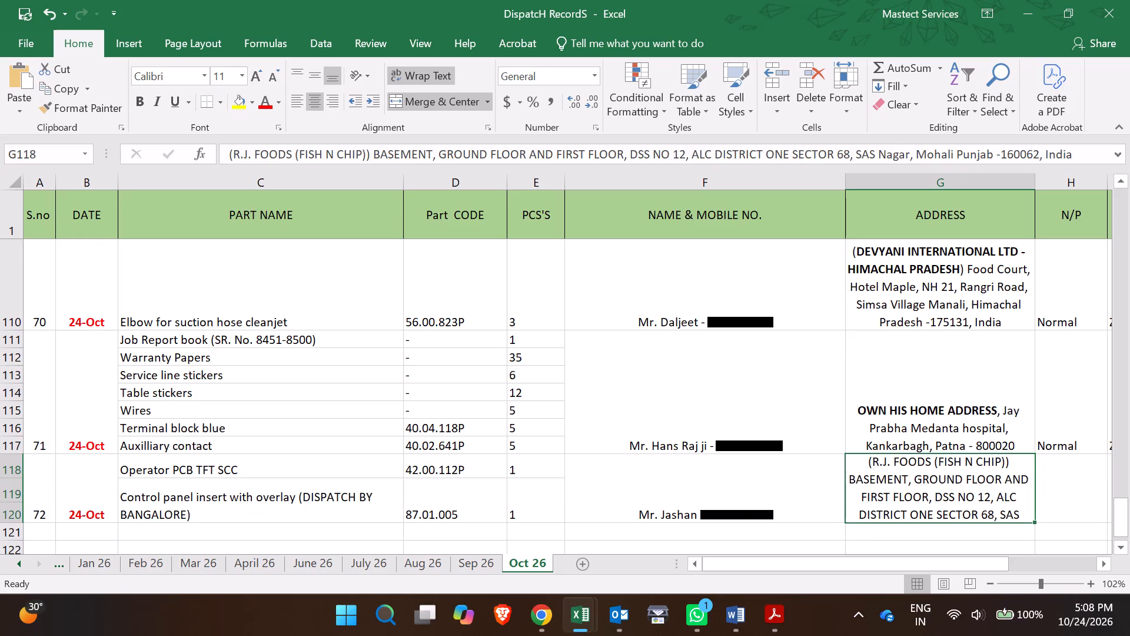
{"action": "left_click", "coordinate": [14, 521]}
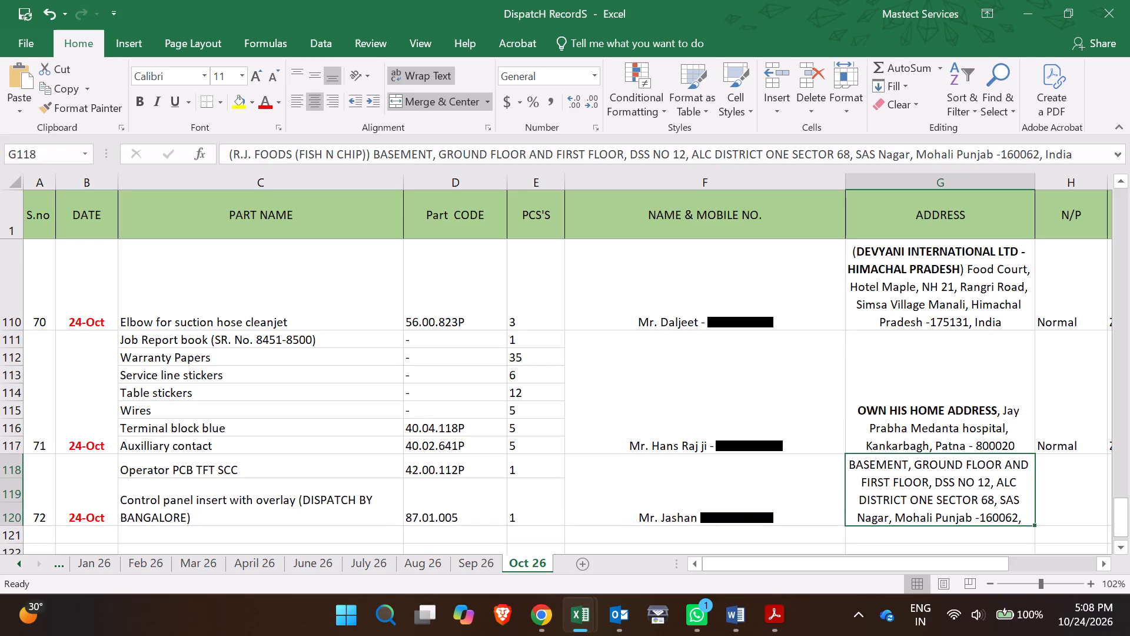
{"action": "left_click", "coordinate": [11, 477]}
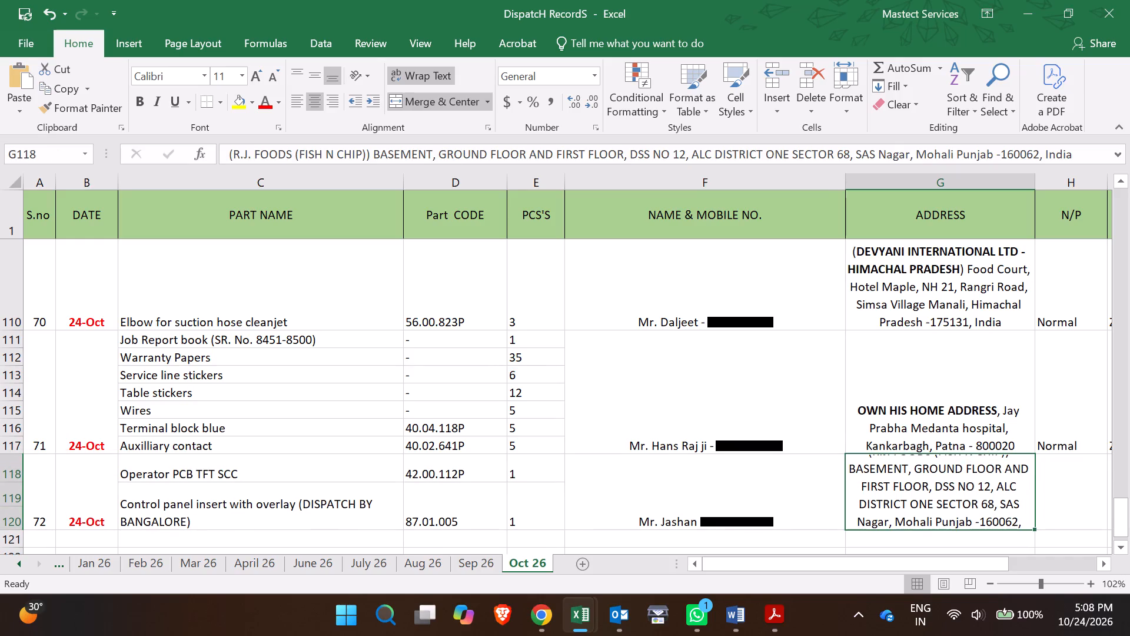
{"action": "left_click", "coordinate": [16, 506]}
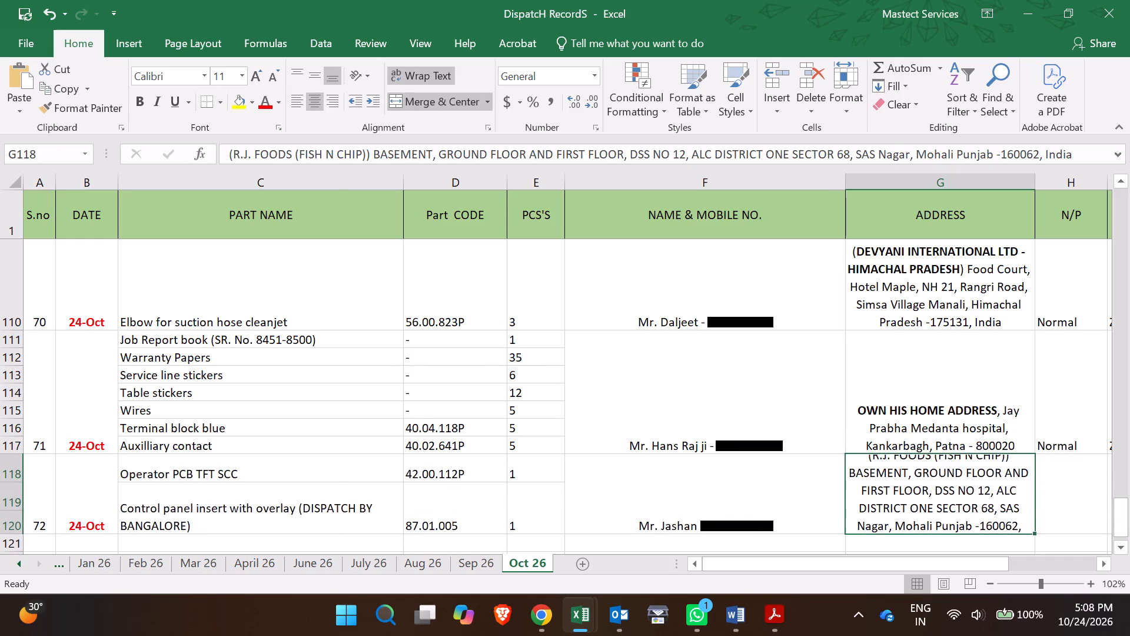
{"action": "scroll", "coordinate": [312, 489], "scroll_direction": "down", "scroll_amount": 1}
{"action": "scroll", "coordinate": [571, 434], "scroll_direction": "right", "scroll_amount": 4}
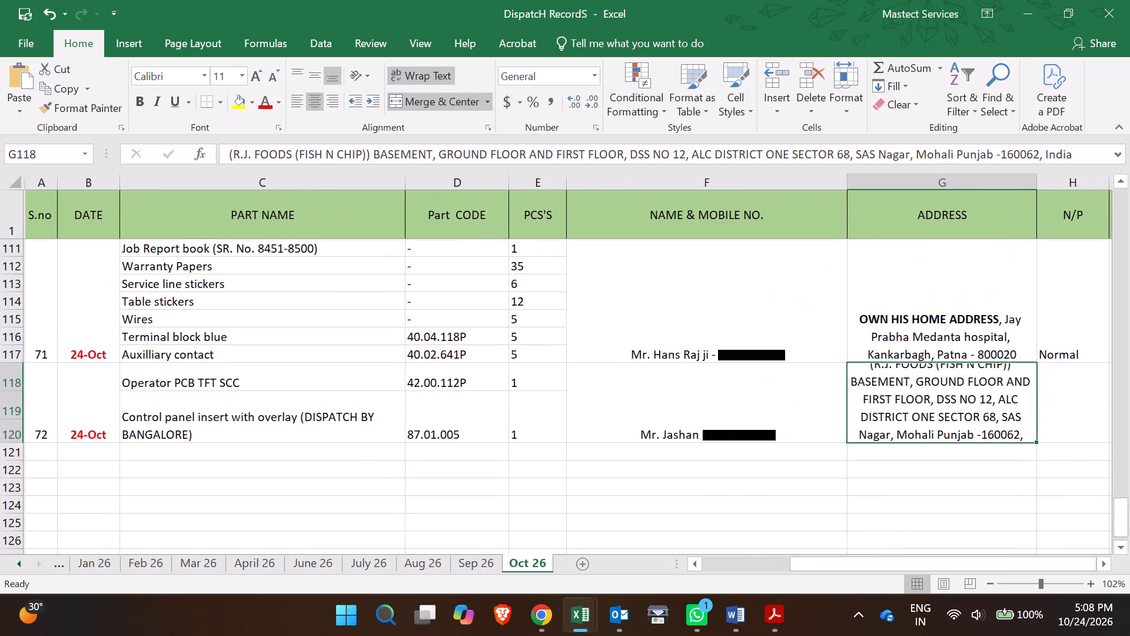
{"action": "scroll", "coordinate": [571, 434], "scroll_direction": "right", "scroll_amount": 1}
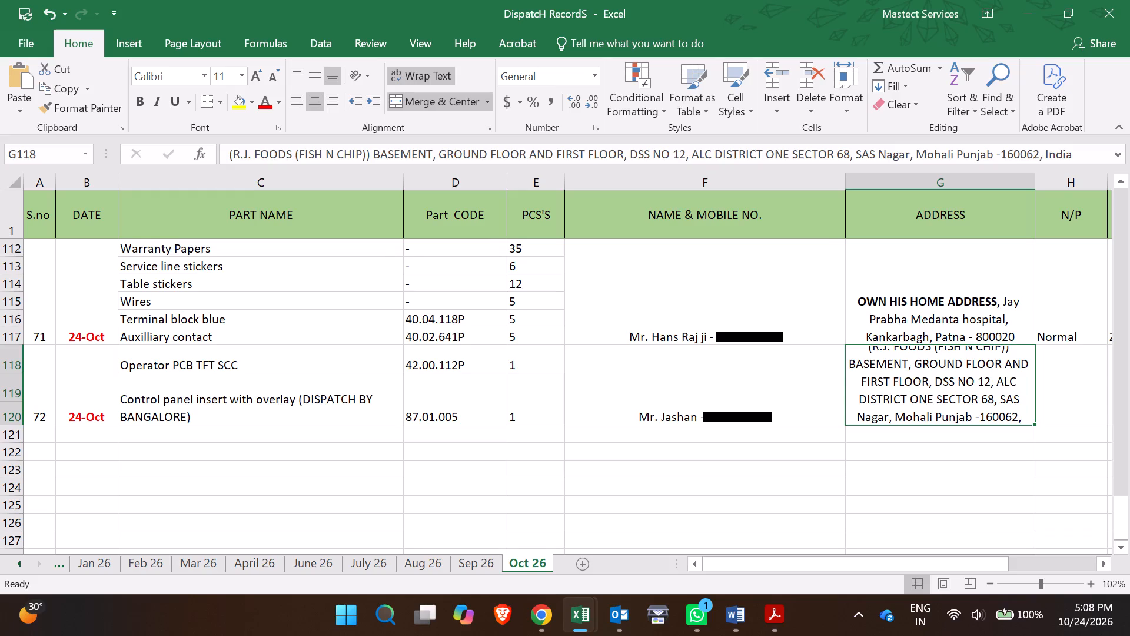
{"action": "left_click_drag", "start_coordinate": [21, 402], "coordinate": [21, 407]}
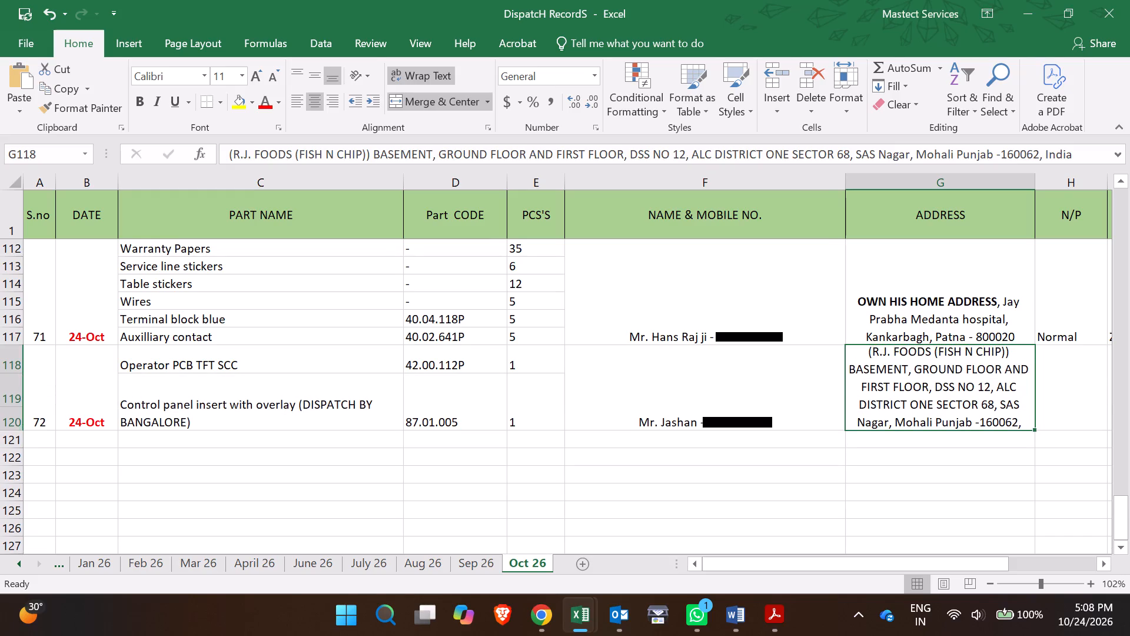
{"action": "left_click", "coordinate": [15, 431]}
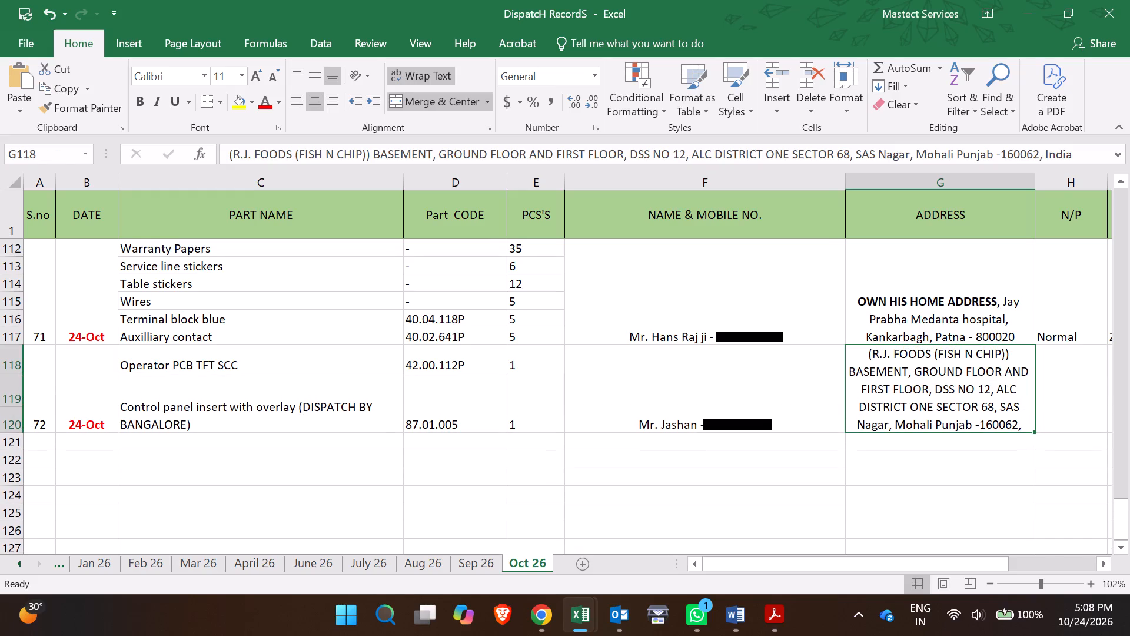
{"action": "left_click", "coordinate": [13, 370]}
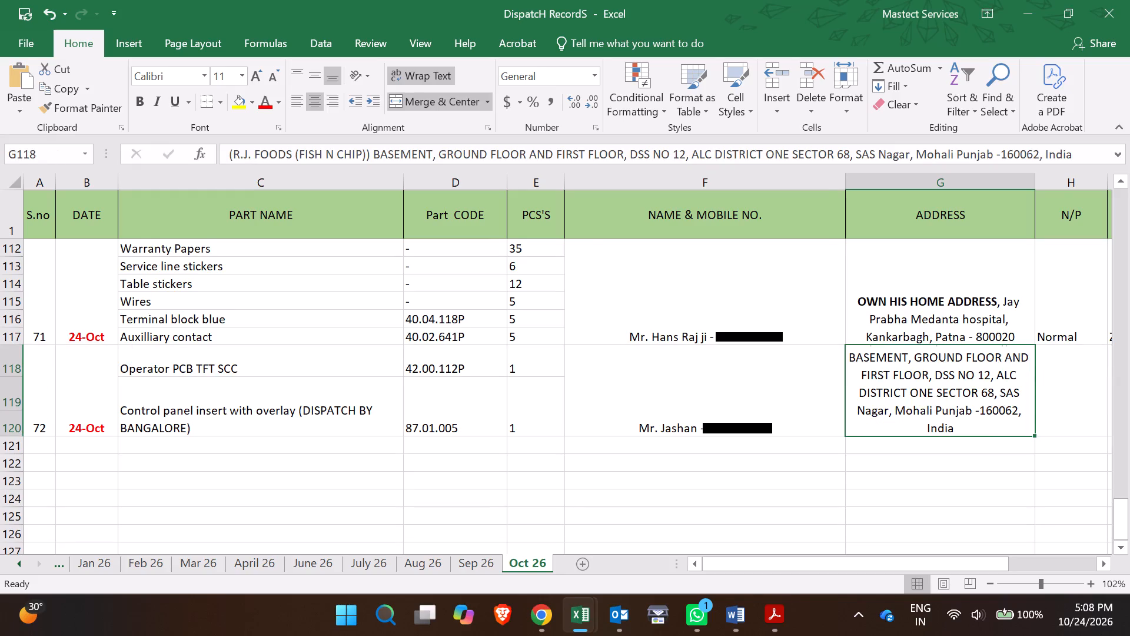
Enter Normal in the N/P column and Zishan in the Remark column for entry 72.
{"action": "left_click", "coordinate": [817, 398]}
{"action": "key", "text": "Right"}
{"action": "key", "text": "Right"}
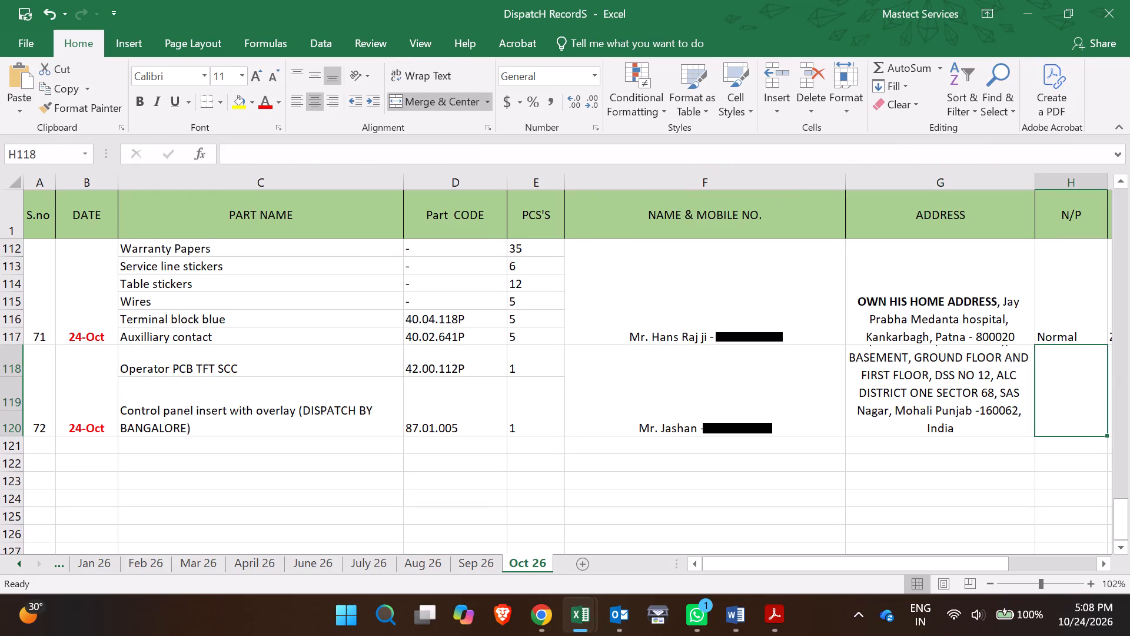
{"action": "key", "text": "shift+n"}
{"action": "key", "text": "Return"}
{"action": "key", "text": "Up"}
{"action": "key", "text": "Right"}
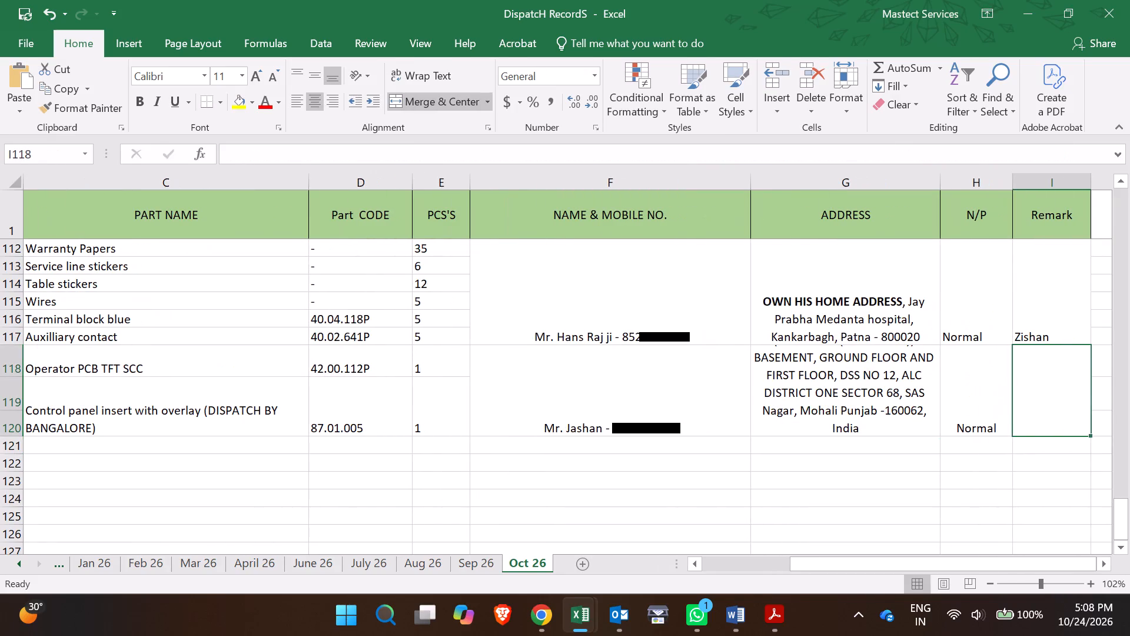
{"action": "key", "text": "shift+z"}
{"action": "key", "text": "Return"}
Left-align entry 72's N/P and Remark cells.
{"action": "key", "text": "Up"}
{"action": "key", "text": "Left"}
{"action": "key", "text": "shift+Right"}
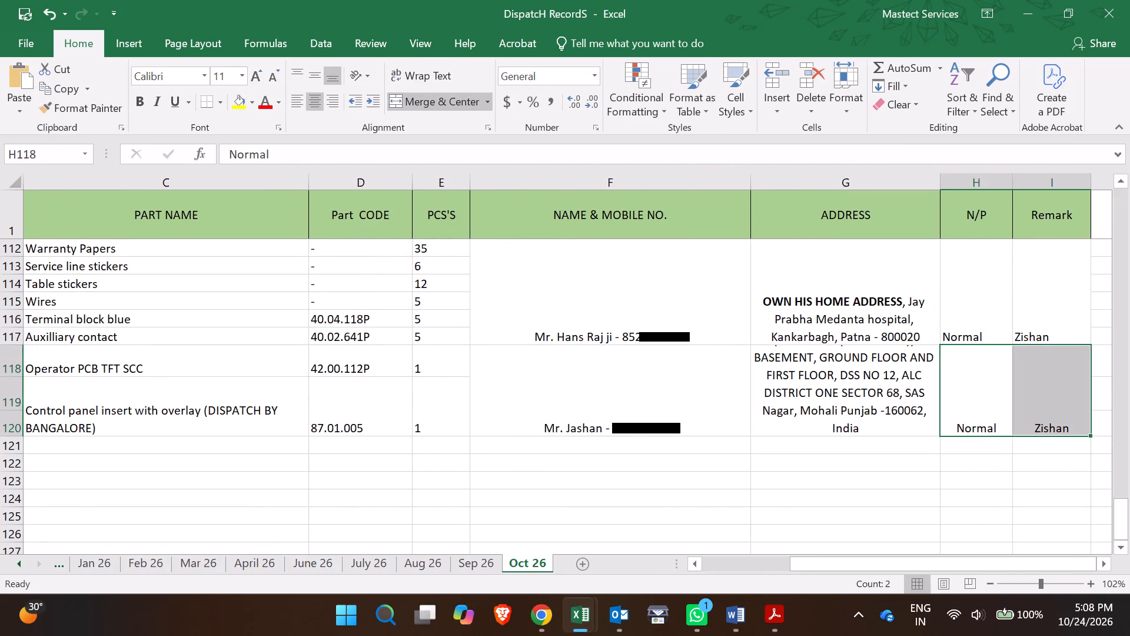
{"action": "left_click", "coordinate": [292, 98]}
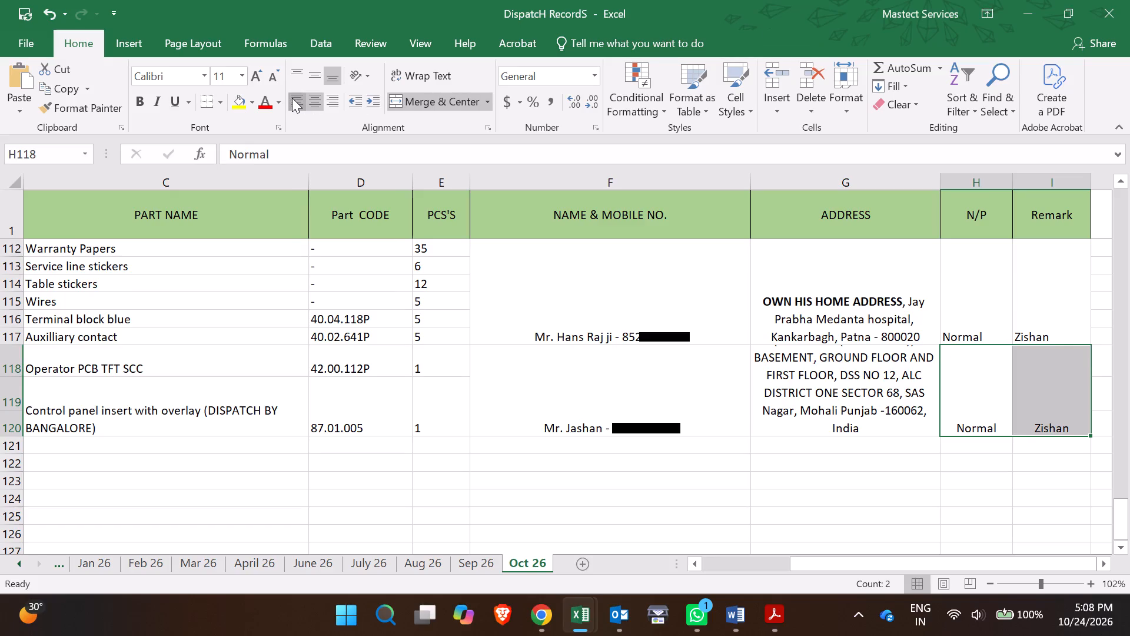
{"action": "key", "text": "Left"}
{"action": "key", "text": "Left"}
{"action": "key", "text": "Left"}
{"action": "key", "text": "Left"}
{"action": "key", "text": "Right"}
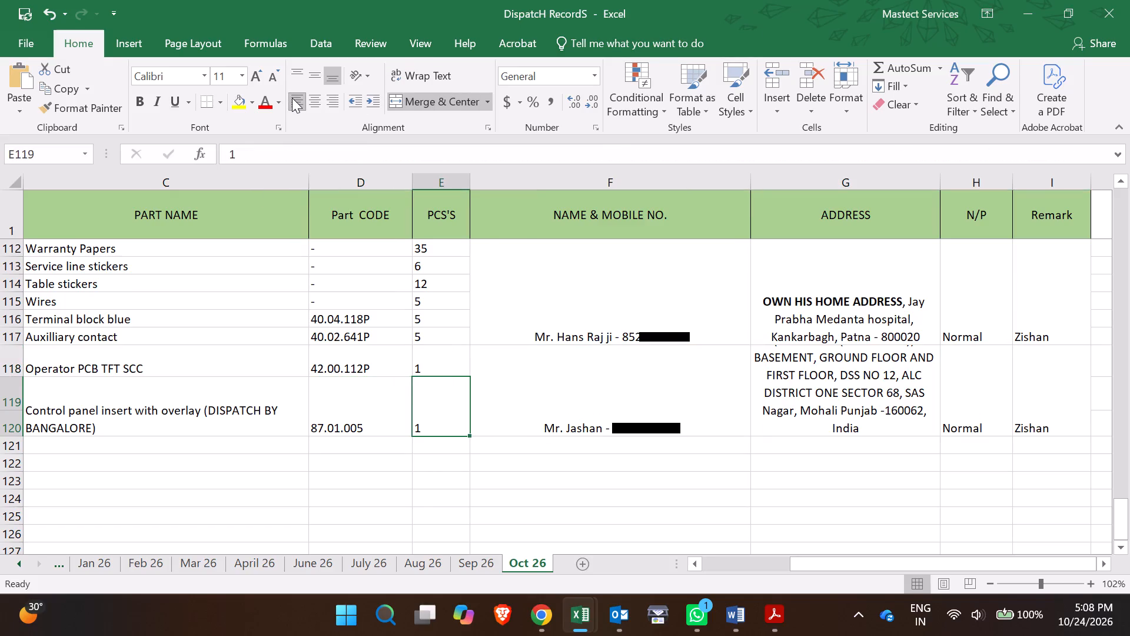
Save the dispatch workbook.
{"action": "key", "text": "ctrl+s"}
Slightly increase the heights of rows 118, 119 and 120 so entry 72's whole wrapped address fits.
{"action": "key", "text": "Left"}
{"action": "key", "text": "Left"}
{"action": "key", "text": "Left"}
{"action": "key", "text": "Left"}
{"action": "key", "text": "Left"}
{"action": "key", "text": "Left"}
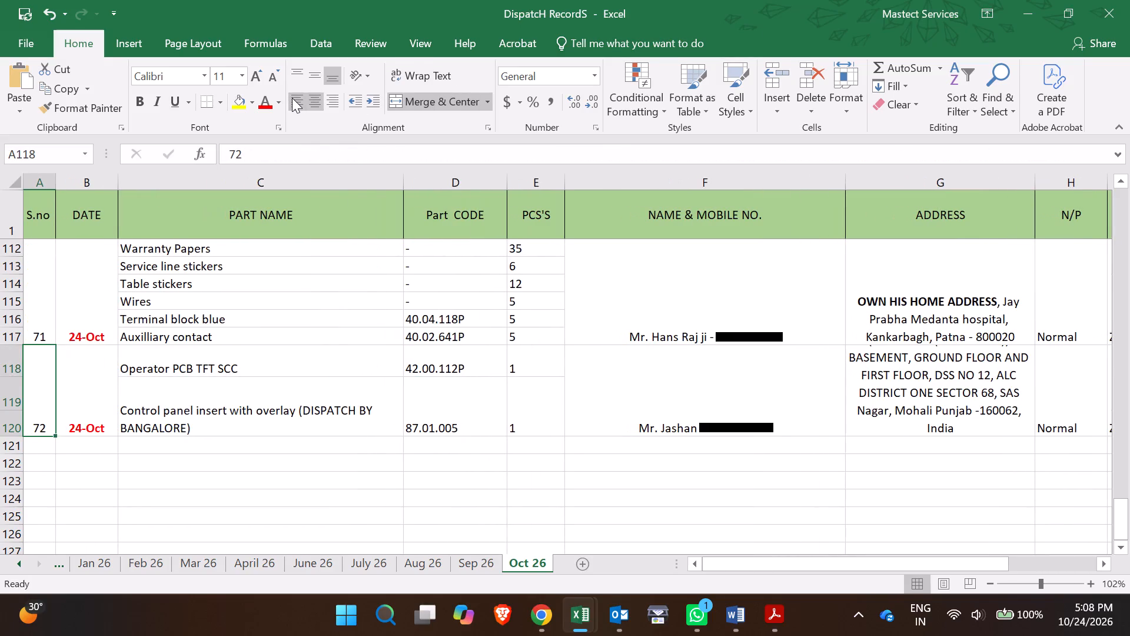
{"action": "left_click", "coordinate": [8, 373]}
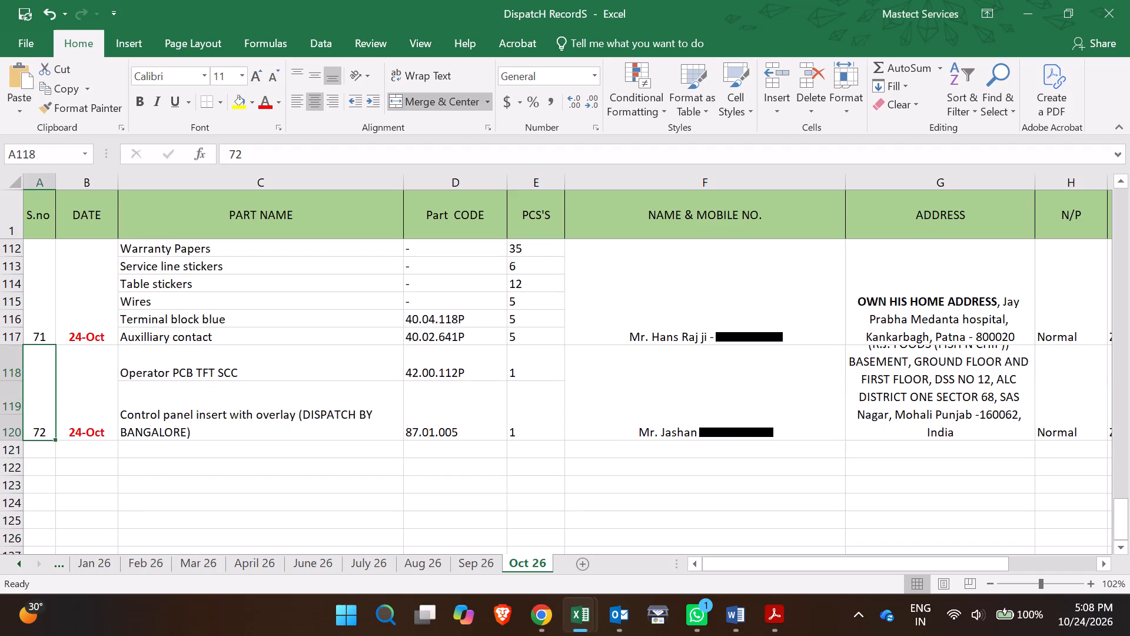
{"action": "left_click_drag", "start_coordinate": [18, 413], "coordinate": [18, 418]}
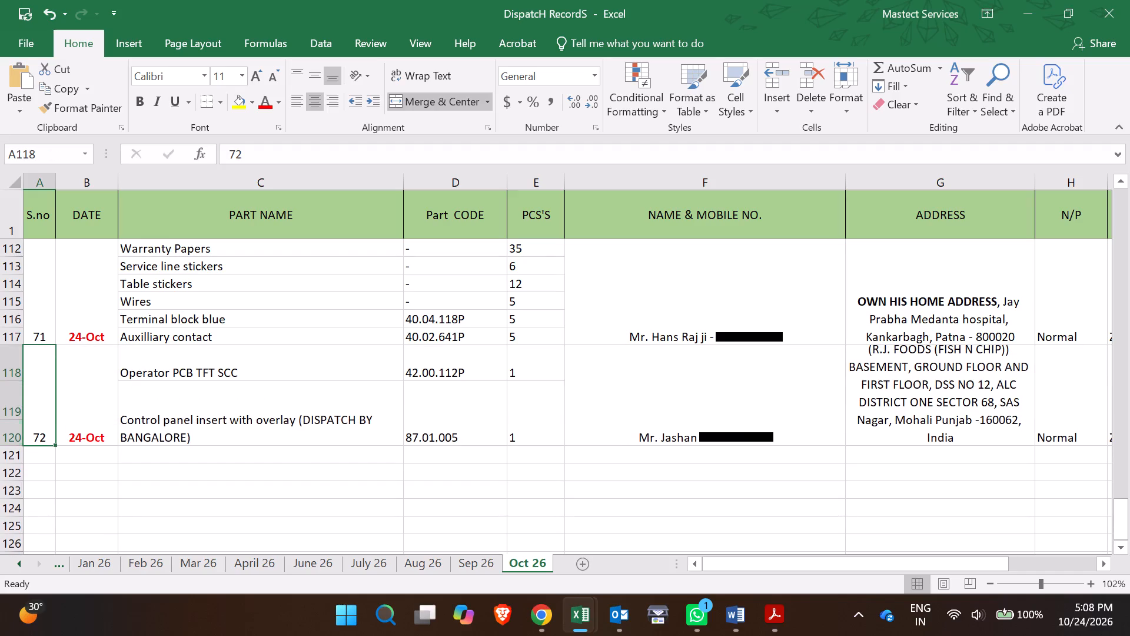
{"action": "left_click_drag", "start_coordinate": [18, 445], "coordinate": [18, 451]}
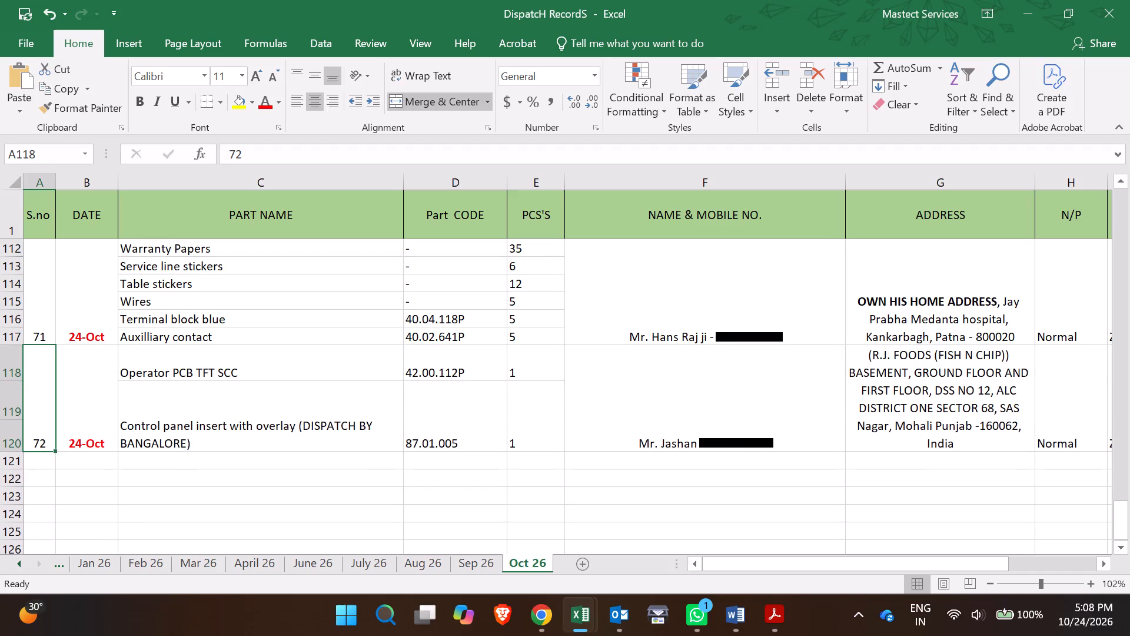
Bold the company name R.J. FOODS (FISH N CHIP) within entry 72's ADDRESS text and save the workbook.
{"action": "left_click", "coordinate": [859, 396]}
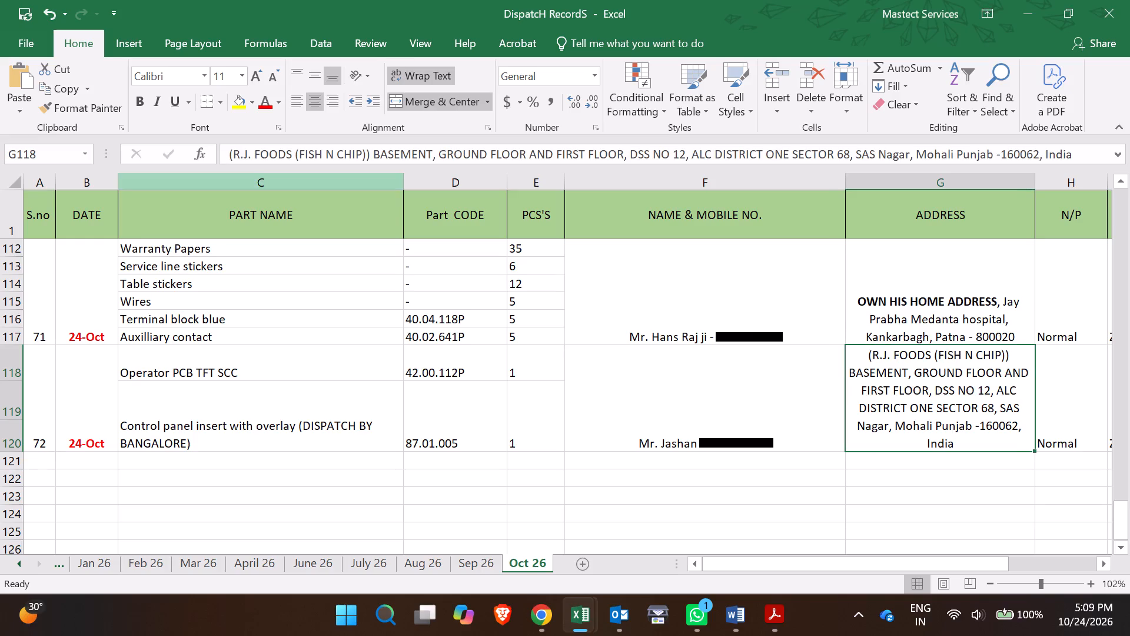
{"action": "left_click", "coordinate": [236, 153]}
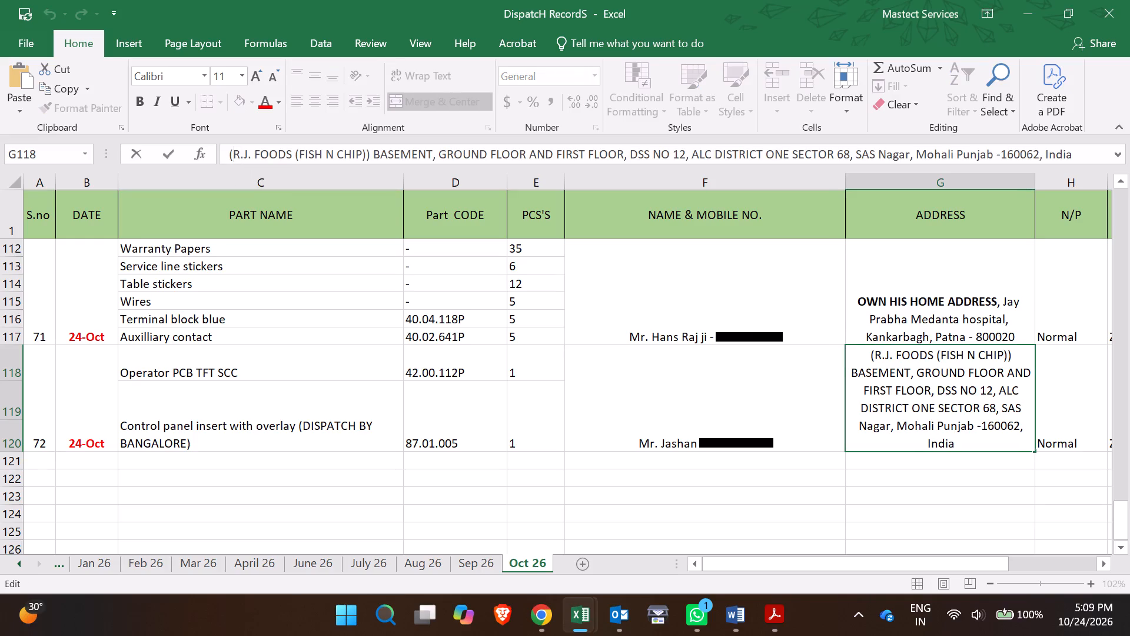
{"action": "key", "text": "shift+Right"}
{"action": "key", "text": "shift+Right"}
{"action": "key", "text": "shift+Right"}
{"action": "key", "text": "shift+Right"}
{"action": "key", "text": "shift+Right"}
{"action": "key", "text": "shift+Right"}
{"action": "key", "text": "shift+Right"}
{"action": "key", "text": "shift+Right"}
{"action": "key", "text": "shift+Right"}
{"action": "key", "text": "shift+Right"}
{"action": "key", "text": "shift+Right"}
{"action": "key", "text": "shift+Right"}
{"action": "key", "text": "shift+Right"}
{"action": "key", "text": "shift+Right"}
{"action": "key", "text": "shift+Right"}
{"action": "key", "text": "shift+Right"}
{"action": "key", "text": "shift+Right"}
{"action": "key", "text": "shift+Right"}
{"action": "key", "text": "shift+Right"}
{"action": "key", "text": "shift+Right"}
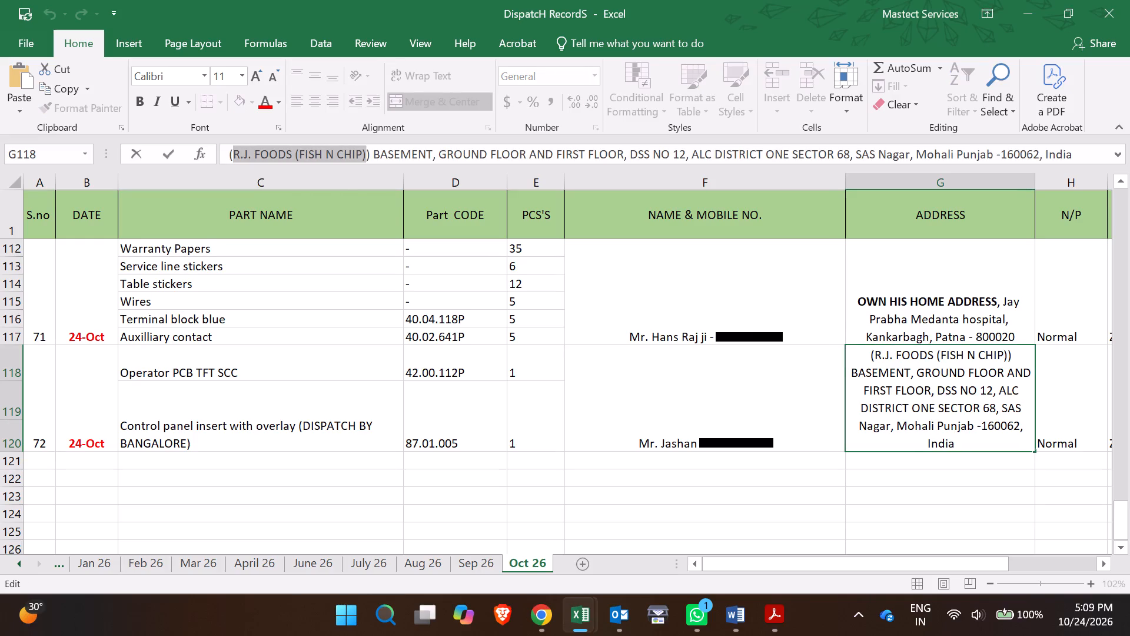
{"action": "key", "text": "ctrl+b"}
{"action": "left_click", "coordinate": [719, 453]}
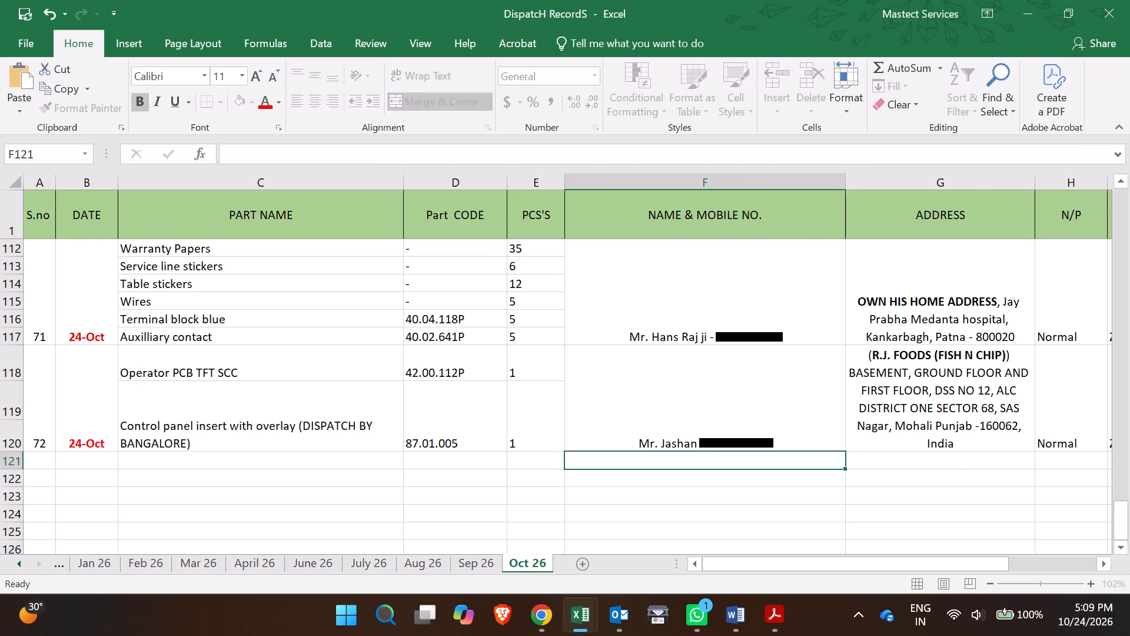
{"action": "key", "text": "ctrl+s"}
Enter serial number 73 in the S.no column of row 121 and centre it.
{"action": "key", "text": "Left"}
{"action": "key", "text": "Left"}
{"action": "key", "text": "Left"}
{"action": "key", "text": "Left"}
{"action": "key", "text": "Left"}
{"action": "key", "text": "Left"}
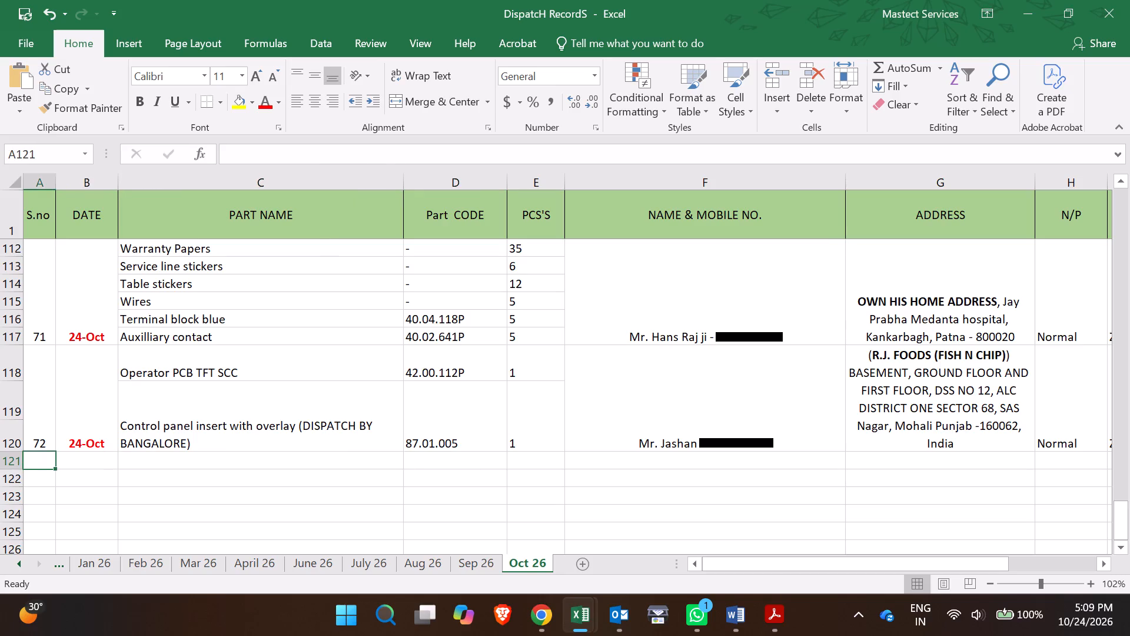
{"action": "type", "text": "73"}
{"action": "key", "text": "Return"}
{"action": "key", "text": "Up"}
{"action": "left_click", "coordinate": [311, 105]}
Copy entry 72's 24-Oct date into entry 73's DATE cell and save the workbook.
{"action": "key", "text": "Right"}
{"action": "key", "text": "ctrl+d"}
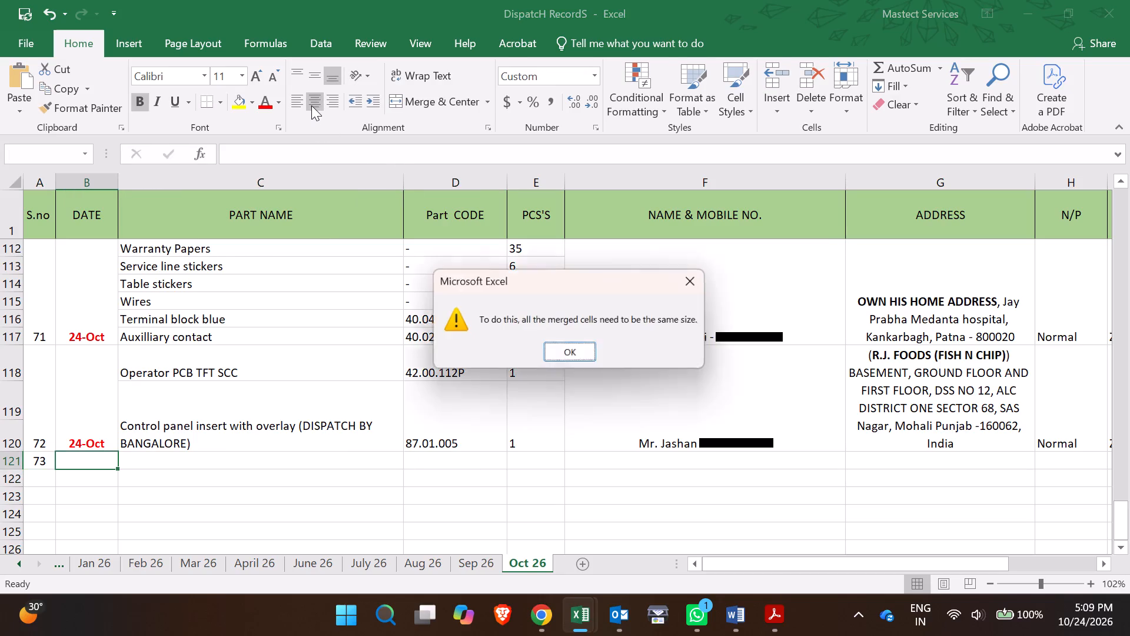
{"action": "key", "text": "Return"}
{"action": "key", "text": "Up"}
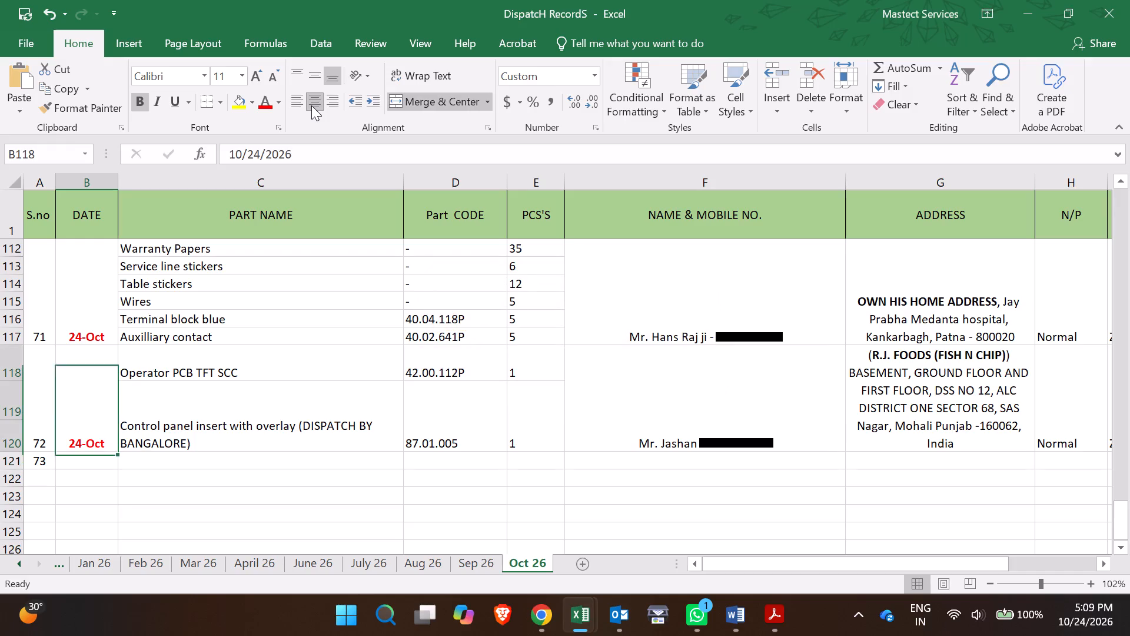
{"action": "key", "text": "ctrl+c"}
{"action": "key", "text": "Down"}
{"action": "key", "text": "ctrl+v"}
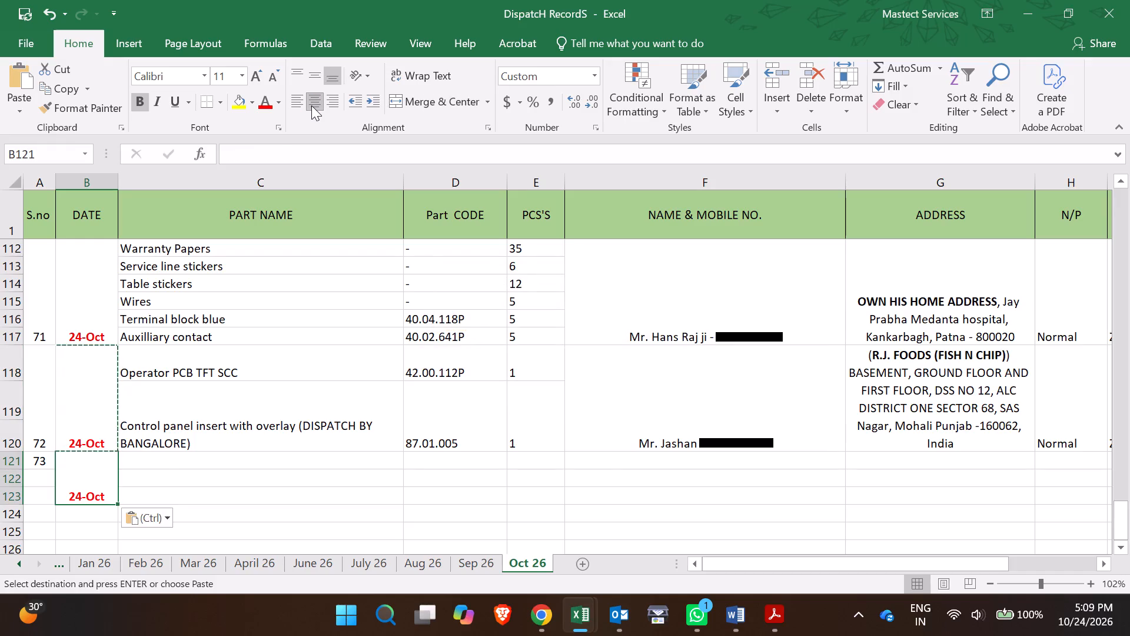
{"action": "key", "text": "ctrl+s"}
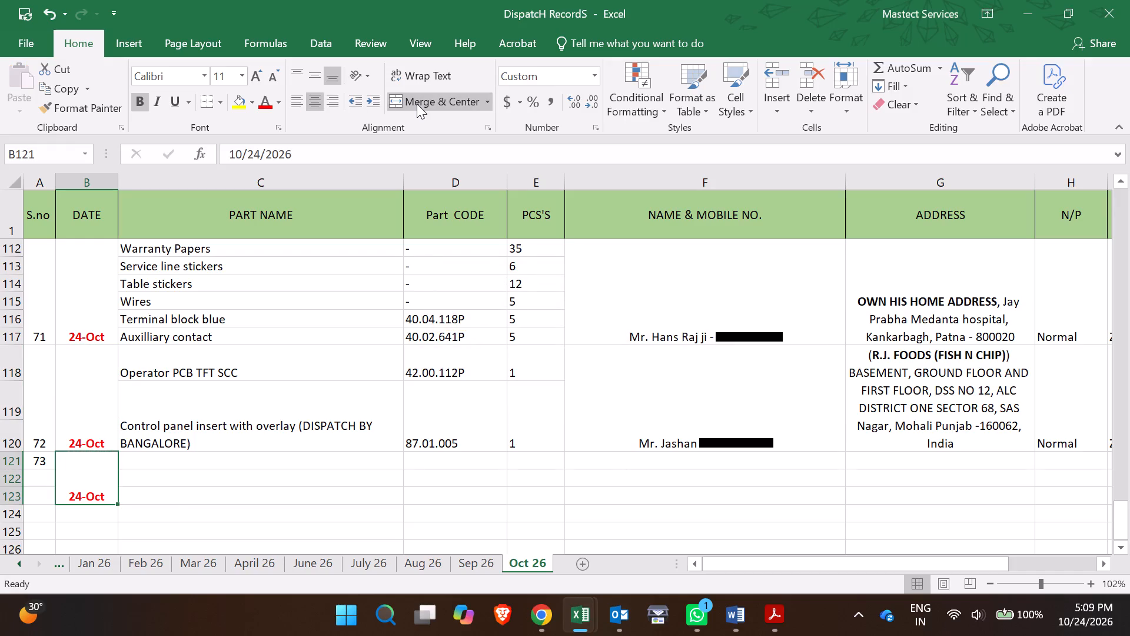
Unmerge entry 73's pasted DATE cell, centre the date in row 121, and save the workbook.
{"action": "left_click", "coordinate": [417, 104]}
{"action": "left_click", "coordinate": [316, 97]}
{"action": "key", "text": "Right"}
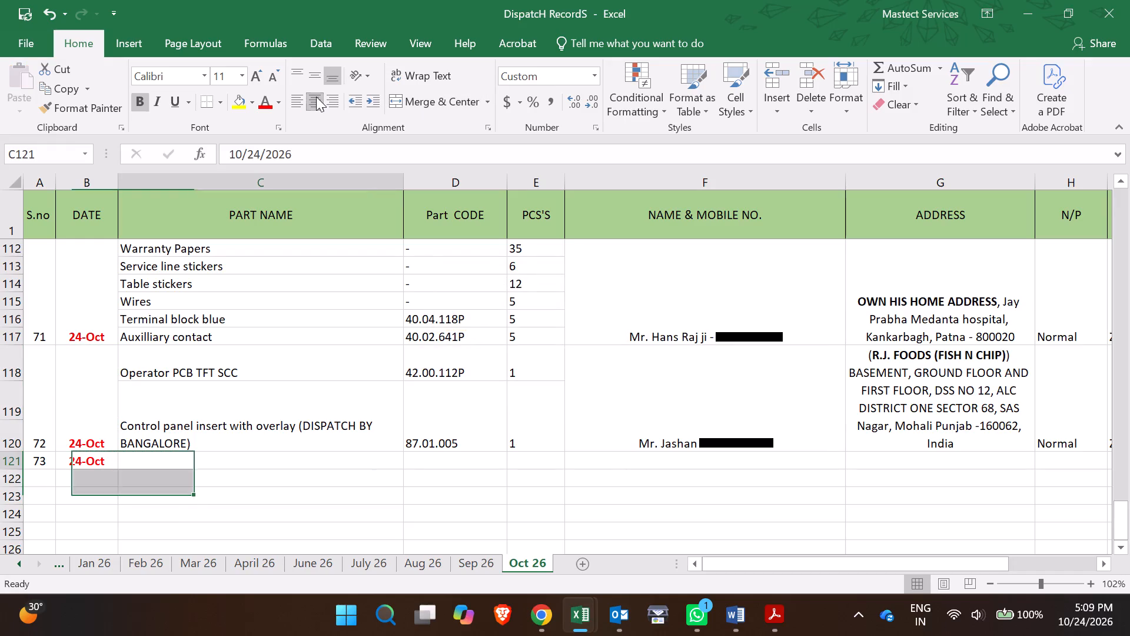
{"action": "key", "text": "ctrl+s"}
{"action": "key", "text": "ctrl+s"}
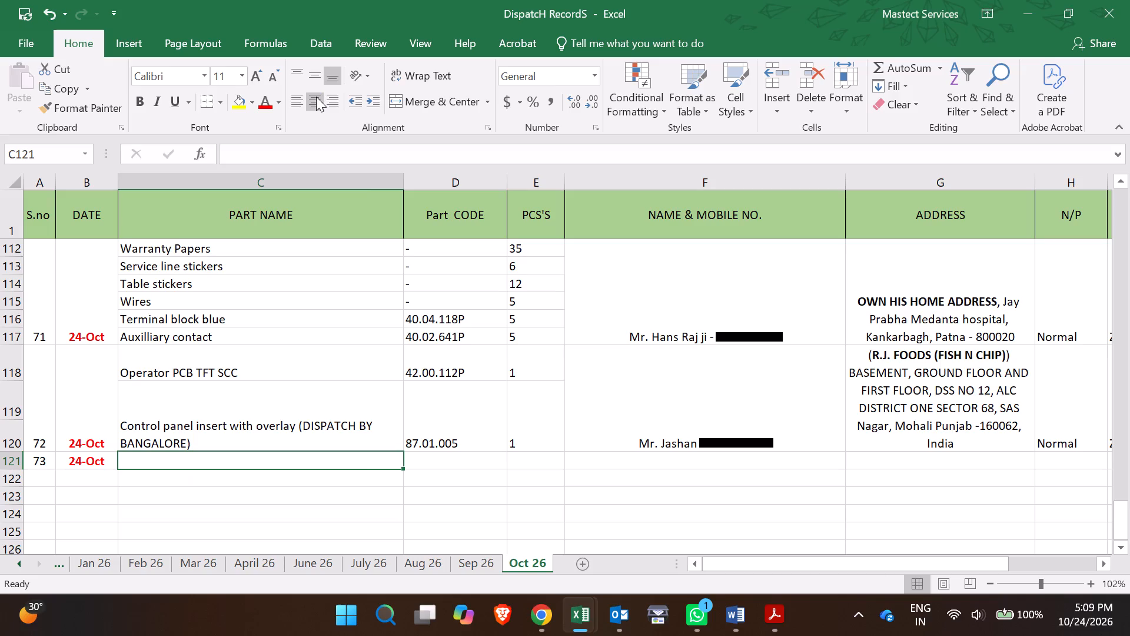
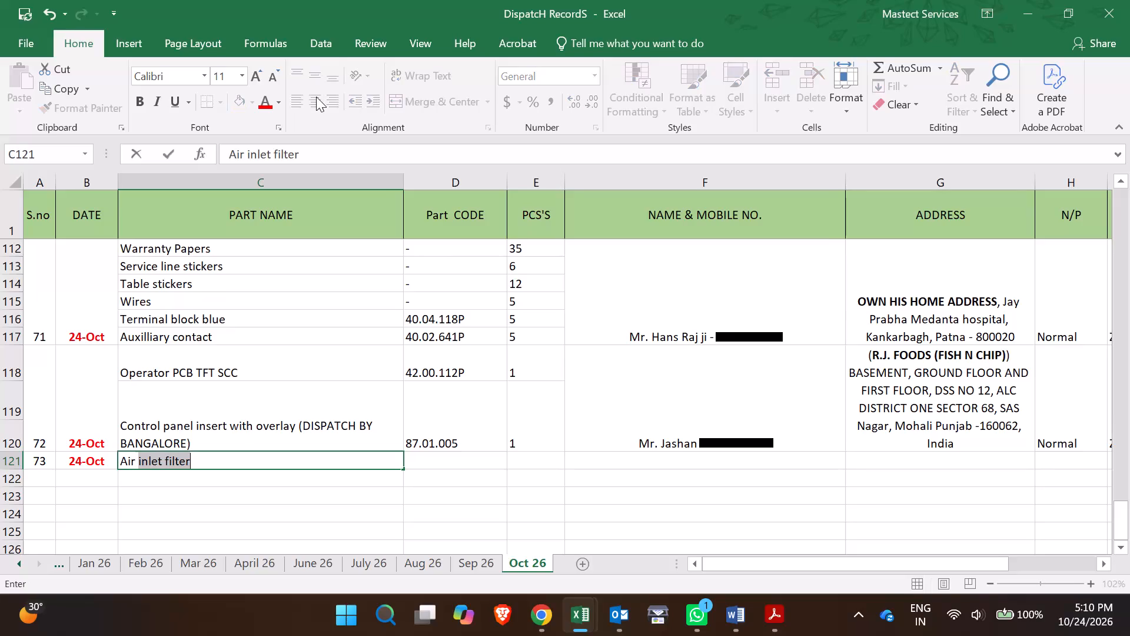
Enter Air Baffle as entry 73's part name in row 121 and save the workbook.
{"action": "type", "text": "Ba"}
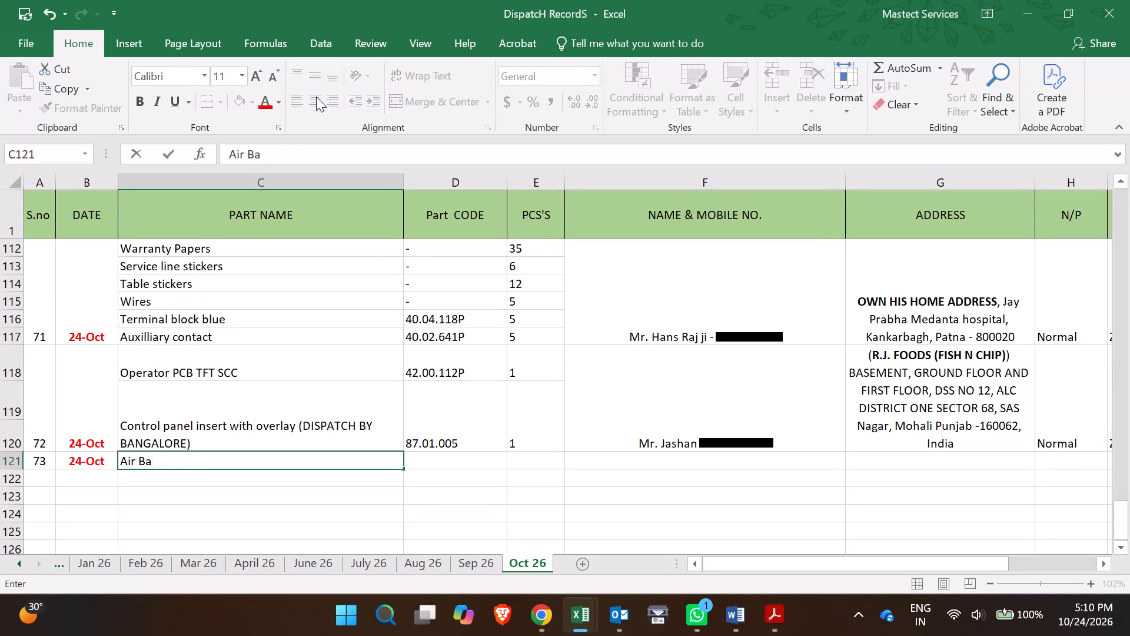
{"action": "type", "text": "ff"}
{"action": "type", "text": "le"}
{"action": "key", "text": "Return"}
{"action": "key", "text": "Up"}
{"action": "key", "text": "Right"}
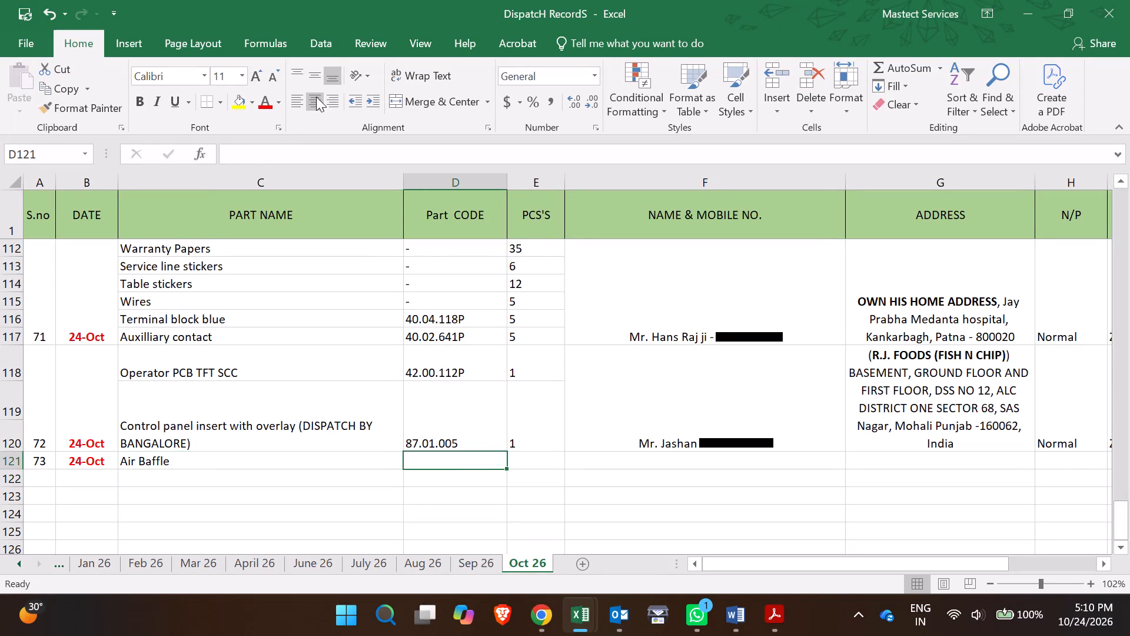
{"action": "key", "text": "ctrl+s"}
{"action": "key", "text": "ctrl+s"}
Fill in entry 73's part code 22.01.334P and a quantity of 1 piece, and save the workbook.
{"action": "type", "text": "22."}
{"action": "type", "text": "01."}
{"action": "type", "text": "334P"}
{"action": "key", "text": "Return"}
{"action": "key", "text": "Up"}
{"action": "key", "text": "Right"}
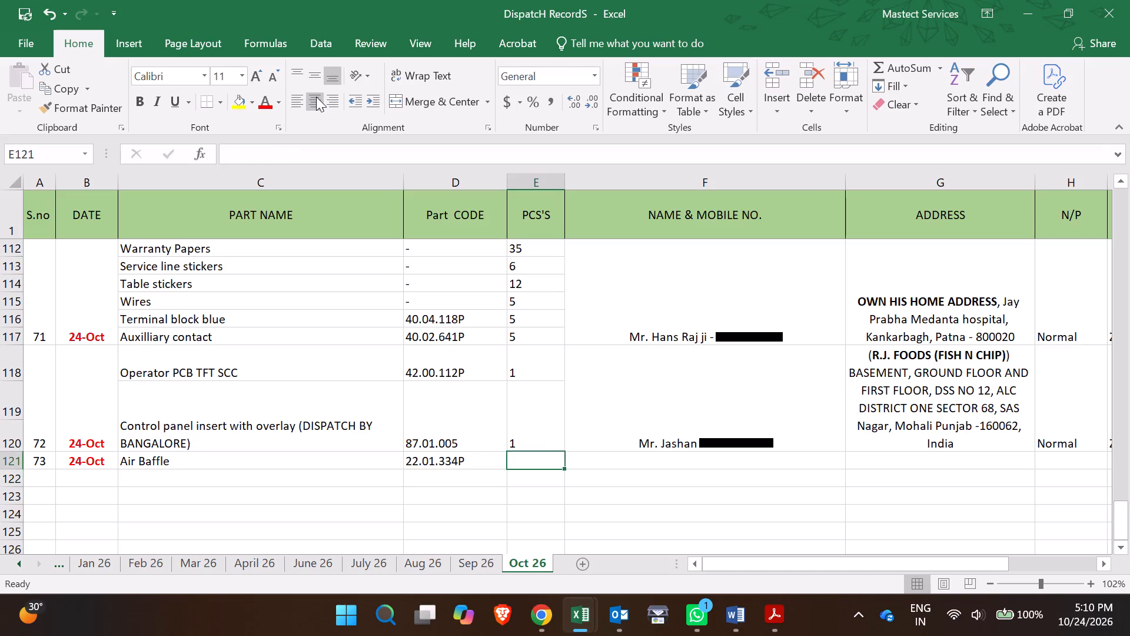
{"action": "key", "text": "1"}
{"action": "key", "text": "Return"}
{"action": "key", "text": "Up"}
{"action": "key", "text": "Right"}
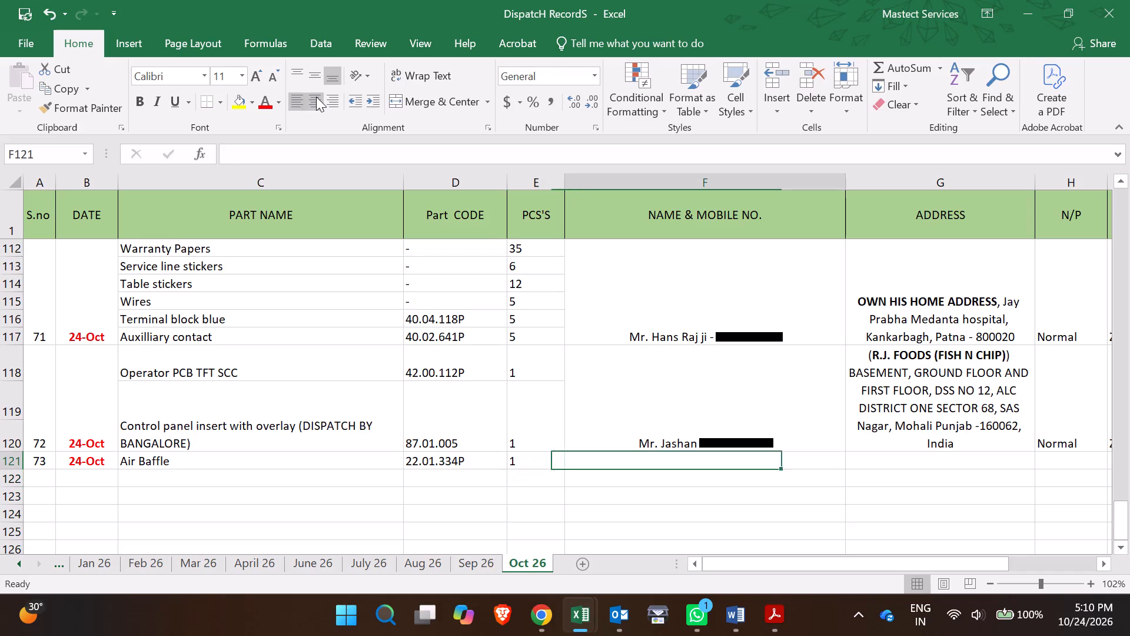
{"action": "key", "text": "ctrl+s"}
Fill entry 73's NAME & MOBILE NO. cell with Mr. Anwar's existing contact details, centre it, and save the workbook.
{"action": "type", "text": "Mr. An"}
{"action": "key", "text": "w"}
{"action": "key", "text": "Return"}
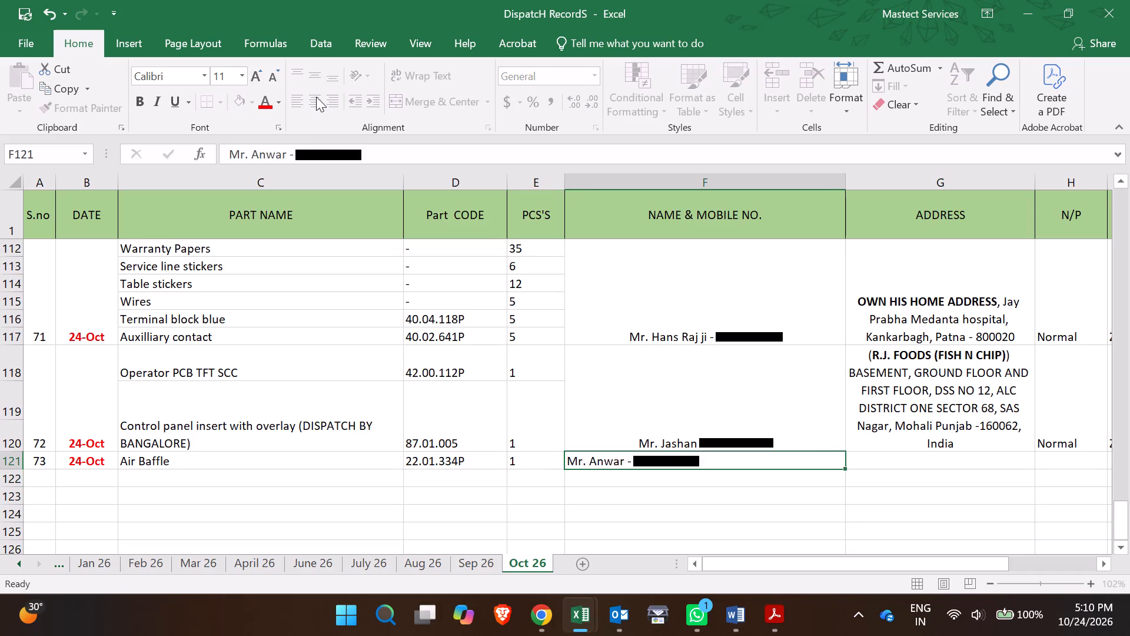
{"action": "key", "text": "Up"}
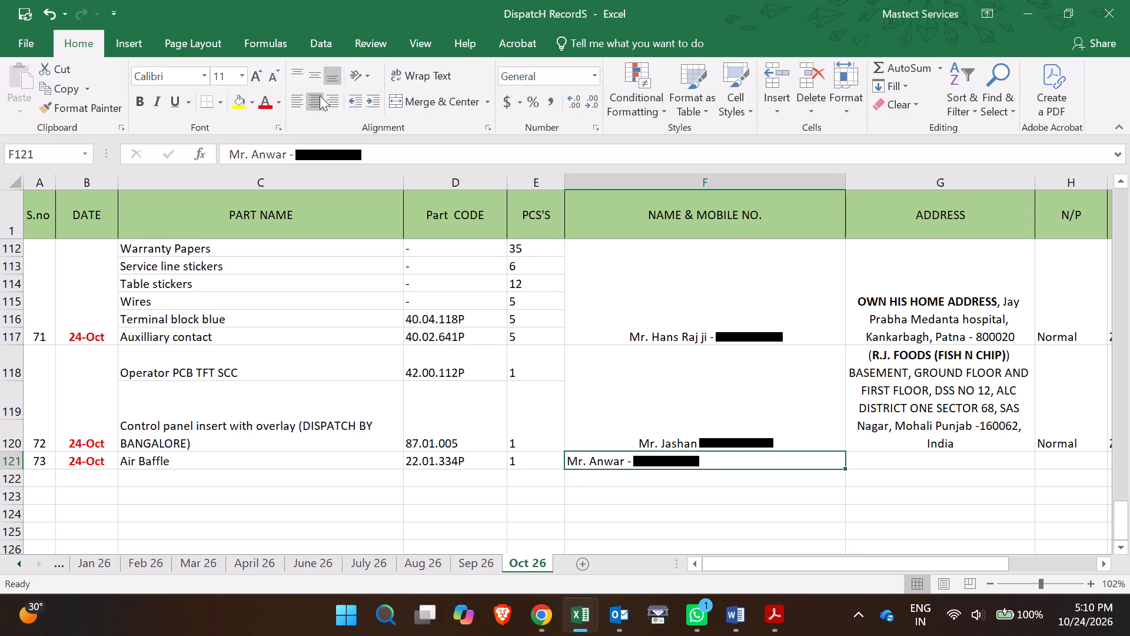
{"action": "left_click", "coordinate": [314, 103]}
{"action": "key", "text": "Right"}
{"action": "key", "text": "ctrl+s"}
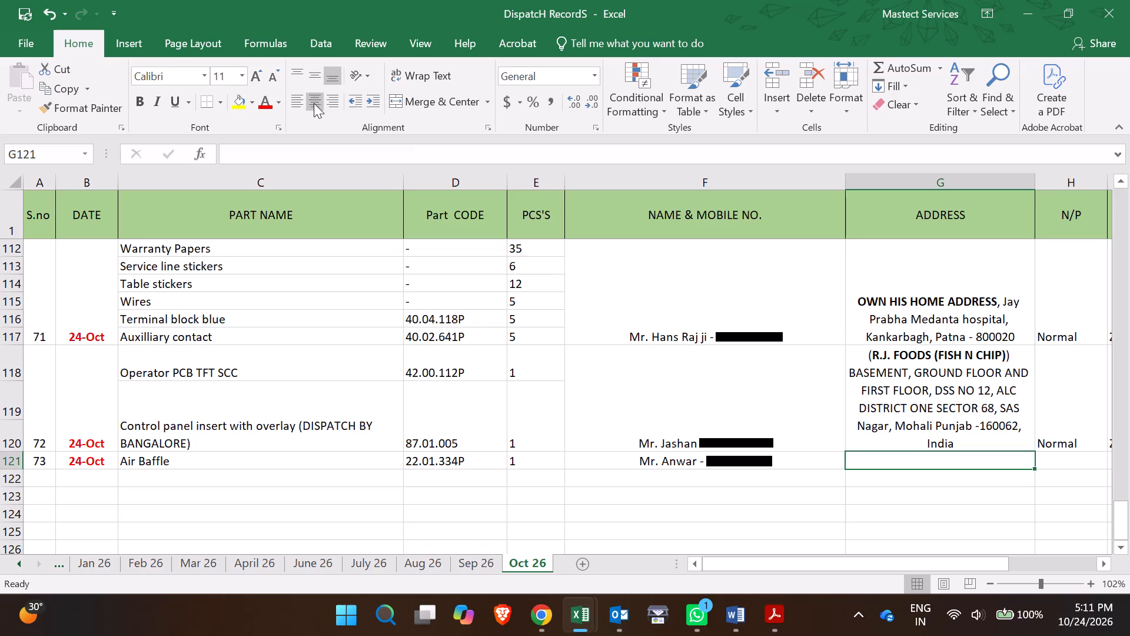
Find entry 58's Mastect Services Private Limited-Bangalore address among the earlier dispatches and select it for reuse in entry 73.
{"action": "scroll", "coordinate": [886, 287], "scroll_direction": "up", "scroll_amount": 7}
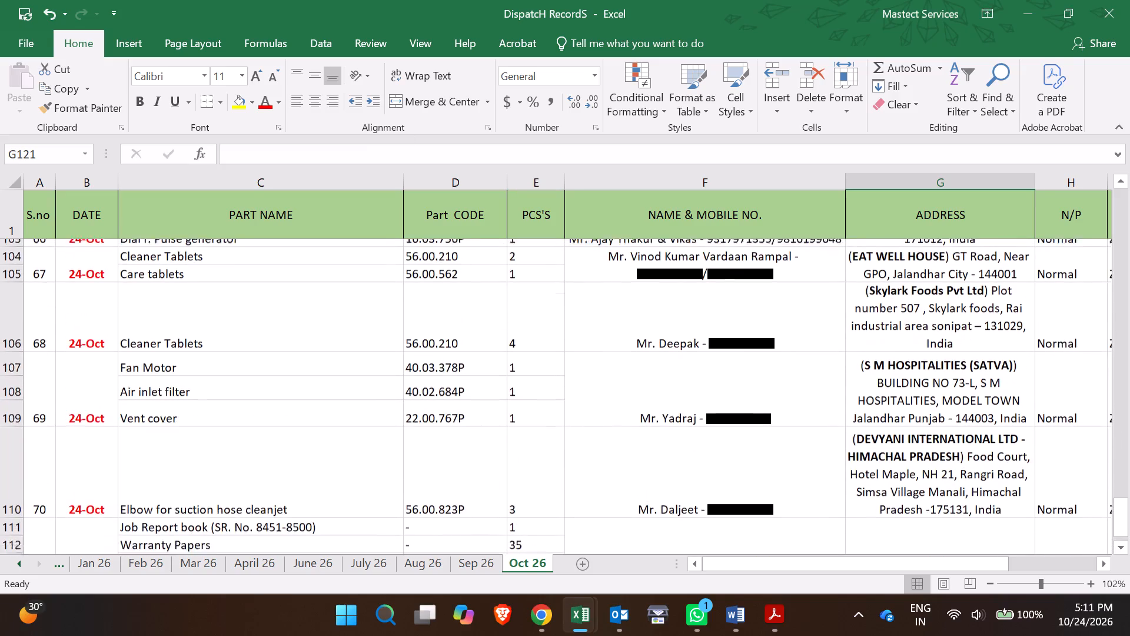
{"action": "scroll", "coordinate": [886, 287], "scroll_direction": "up", "scroll_amount": 6}
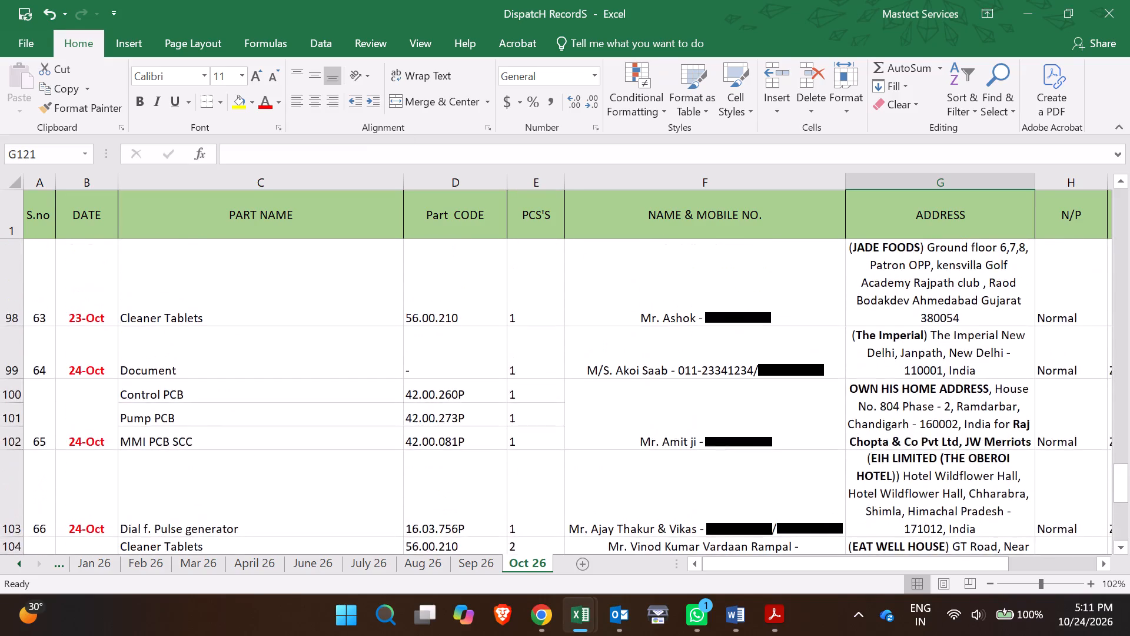
{"action": "scroll", "coordinate": [886, 287], "scroll_direction": "up", "scroll_amount": 7}
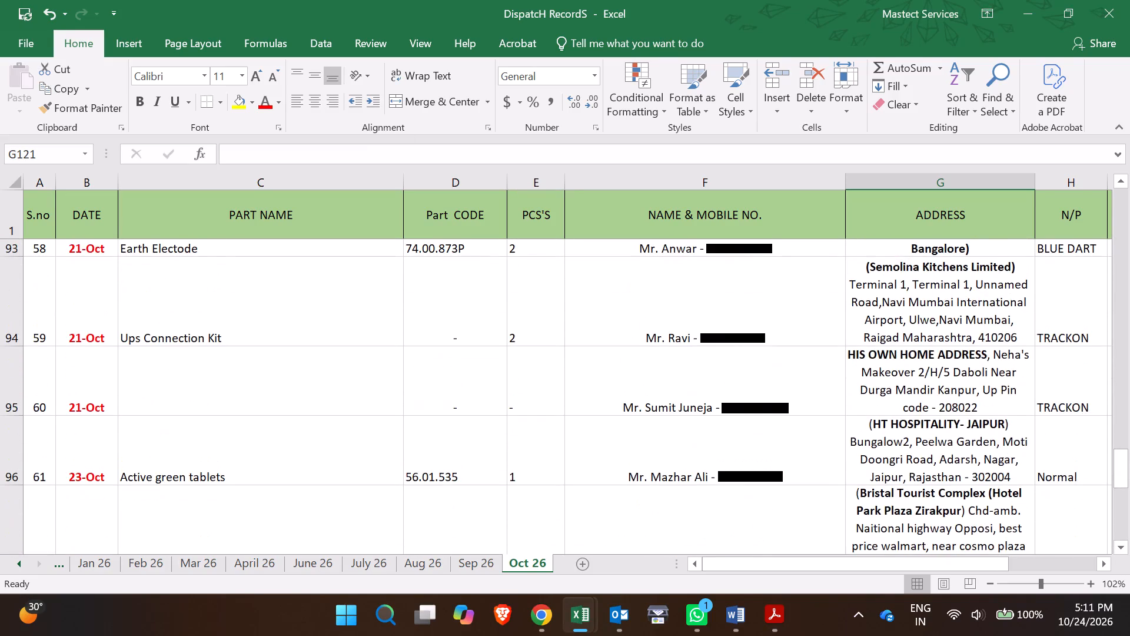
{"action": "scroll", "coordinate": [886, 287], "scroll_direction": "up", "scroll_amount": 2}
{"action": "left_click", "coordinate": [921, 315]}
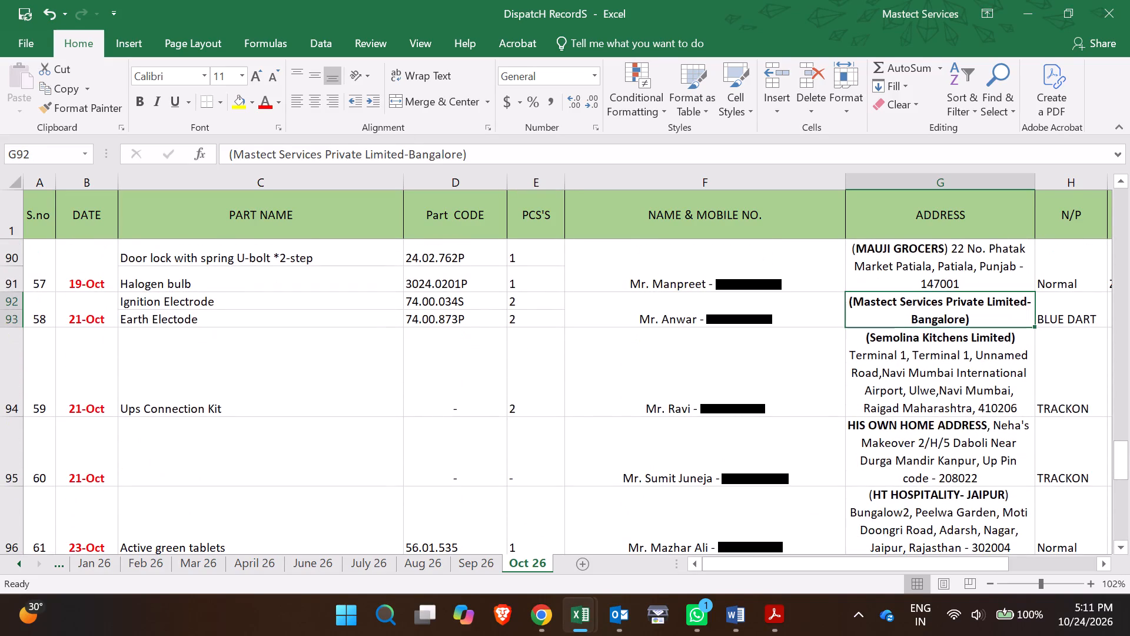
Copy the address text (Mastect Services Private Limited-Bangalore) from entry 58 into entry 73's ADDRESS cell and save the workbook.
{"action": "triple_click", "coordinate": [571, 156]}
{"action": "key", "text": "ctrl+c"}
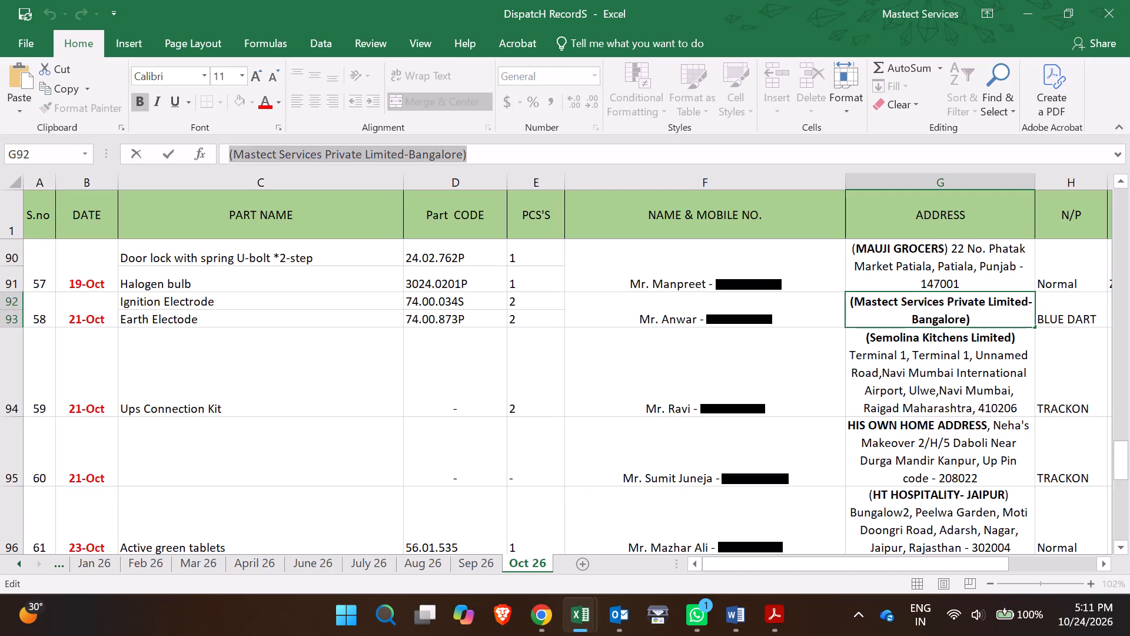
{"action": "left_click", "coordinate": [845, 493]}
{"action": "scroll", "coordinate": [845, 493], "scroll_direction": "down", "scroll_amount": 6}
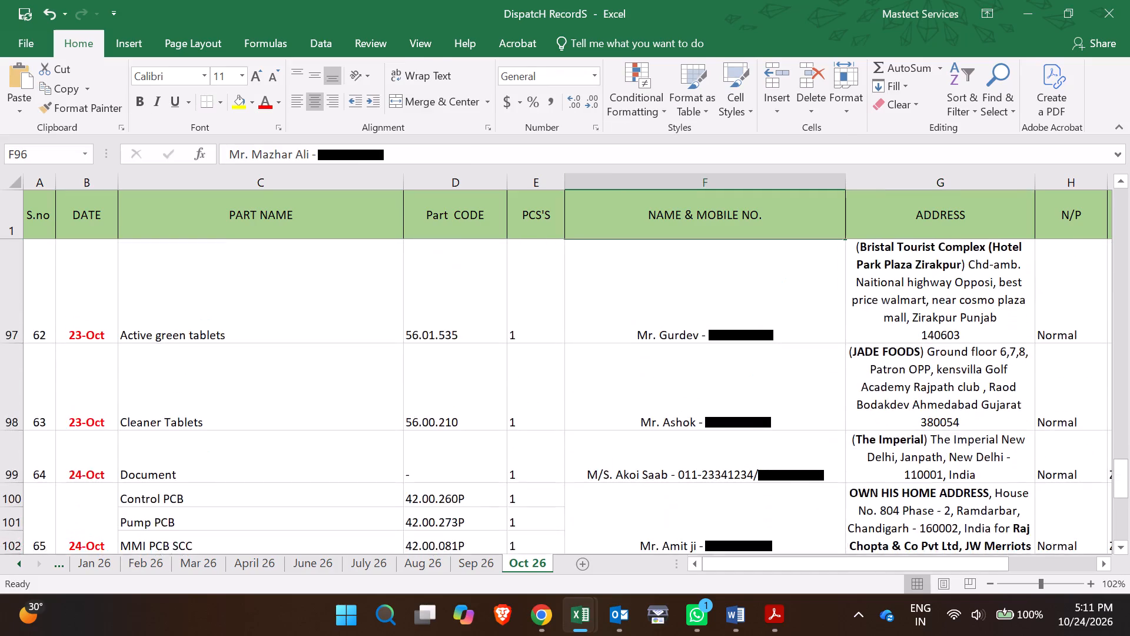
{"action": "scroll", "coordinate": [845, 493], "scroll_direction": "down", "scroll_amount": 10}
{"action": "left_click", "coordinate": [895, 438]}
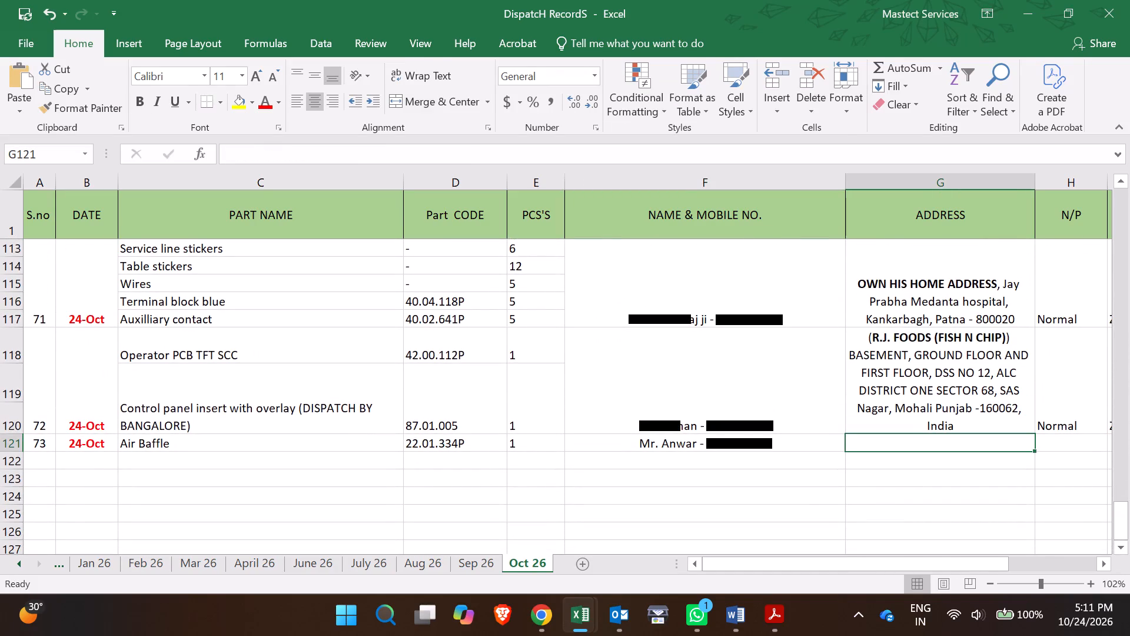
{"action": "left_click", "coordinate": [575, 151]}
{"action": "key", "text": "ctrl+v"}
{"action": "key", "text": "Return"}
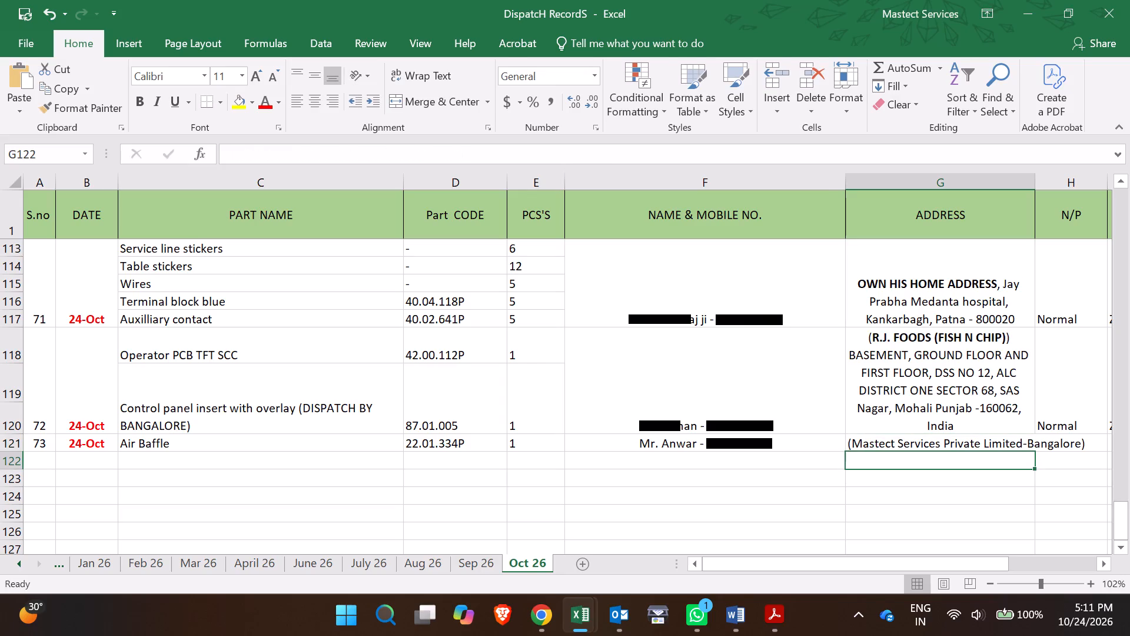
{"action": "key", "text": "ctrl+s"}
Format entry 73's ADDRESS cell with wrapped, centred, bold text and save the workbook.
{"action": "key", "text": "Up"}
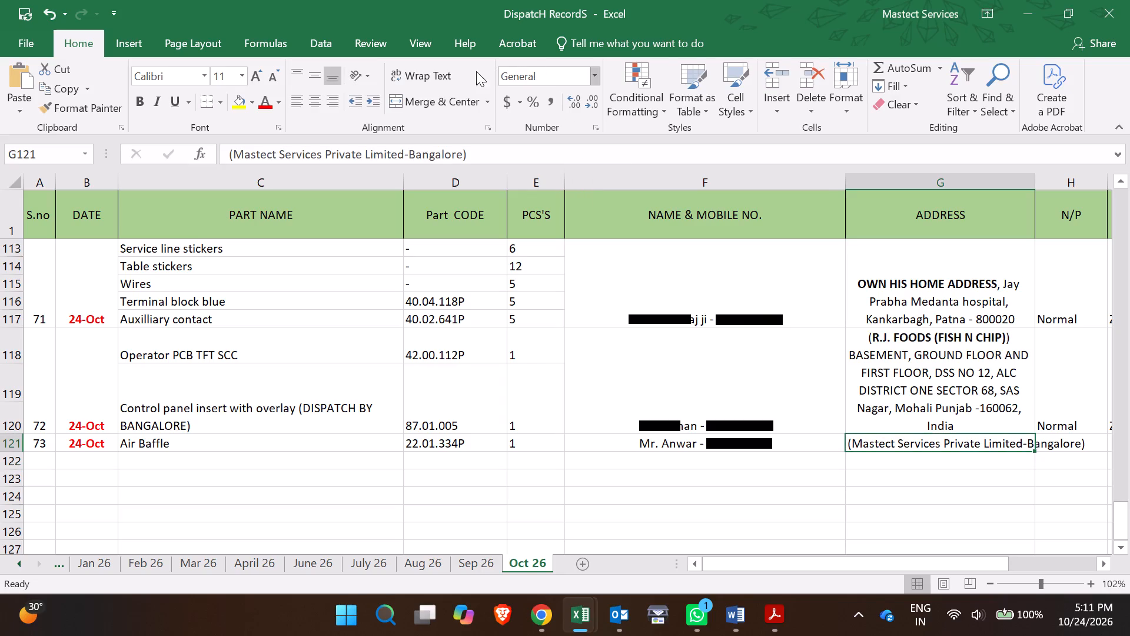
{"action": "left_click", "coordinate": [454, 74]}
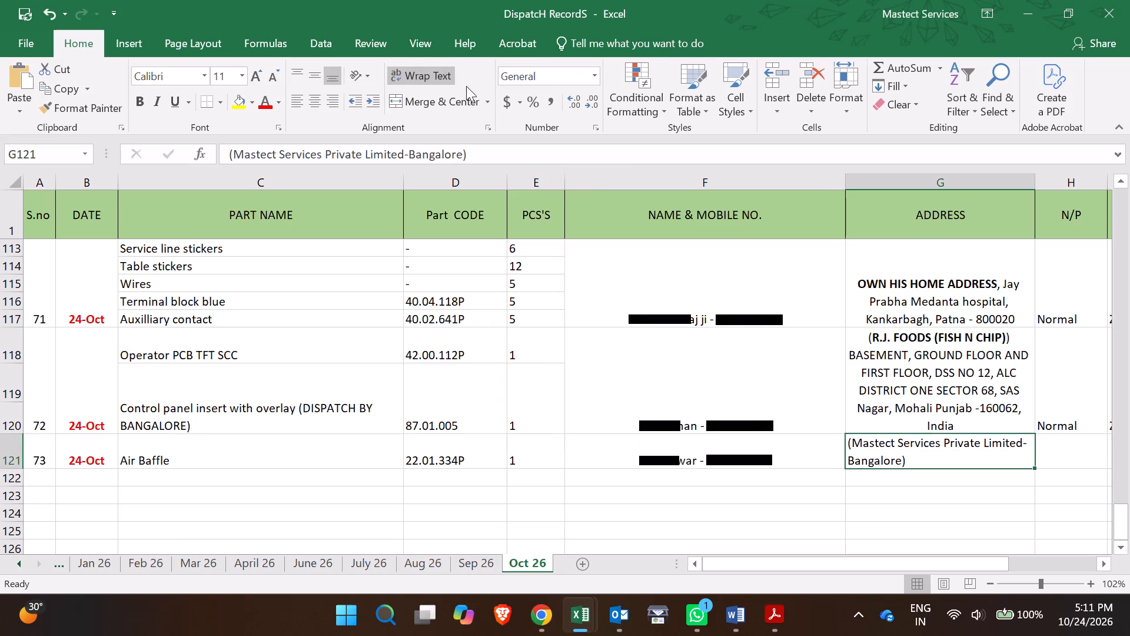
{"action": "left_click", "coordinate": [317, 103]}
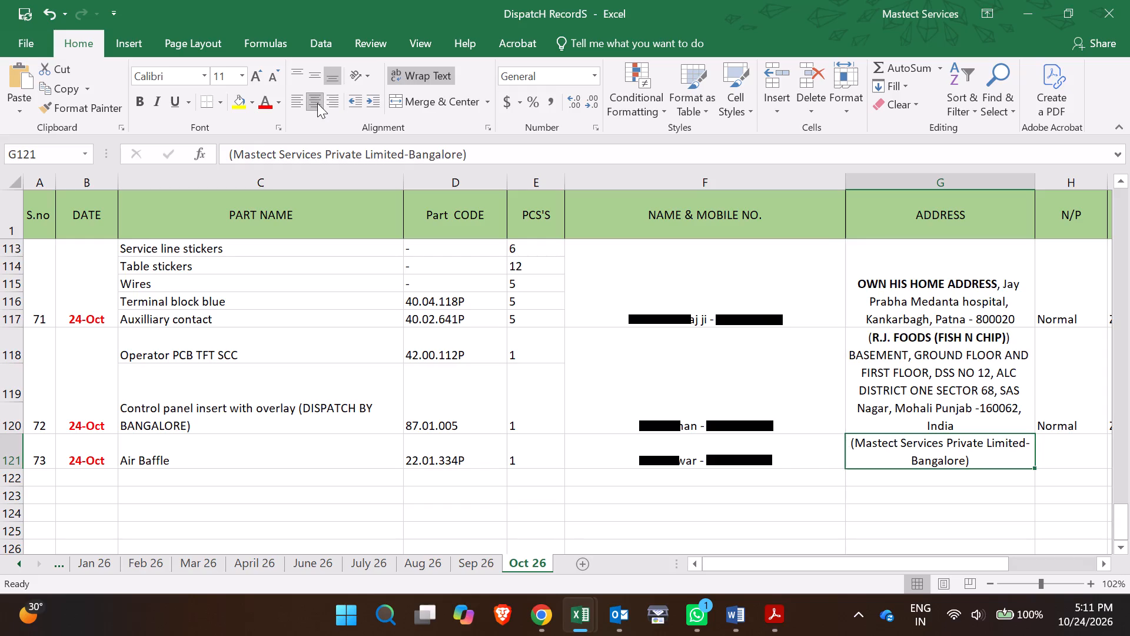
{"action": "key", "text": "ctrl+b"}
{"action": "key", "text": "Right"}
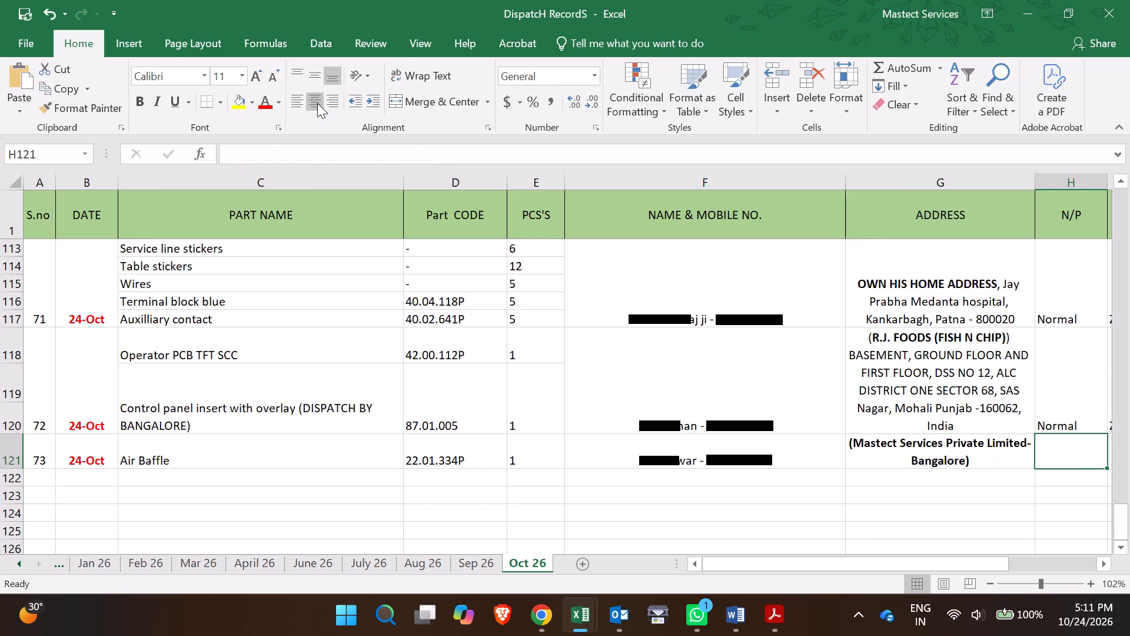
{"action": "key", "text": "ctrl+s"}
{"action": "key", "text": "ctrl+s"}
Enter PLUS in entry 73's N/P cell and Zishan in its Remark cell, saving the workbook.
{"action": "key", "text": "shift+p"}
{"action": "type", "text": "LUS"}
{"action": "key", "text": "Return"}
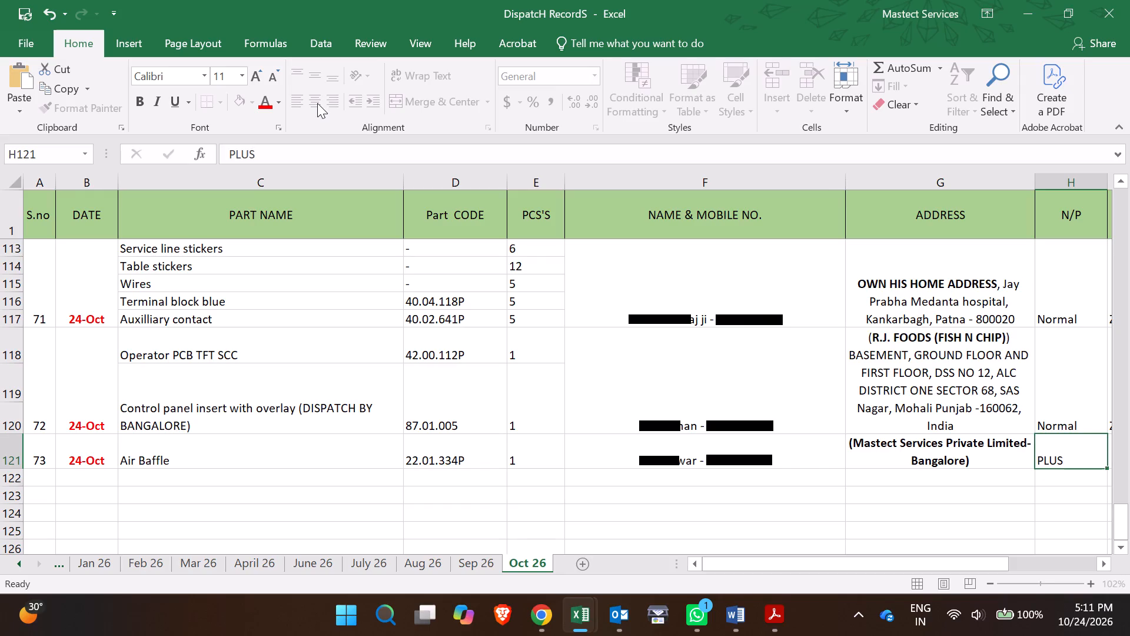
{"action": "key", "text": "Up"}
{"action": "key", "text": "Right"}
{"action": "key", "text": "shift+z"}
{"action": "key", "text": "Return"}
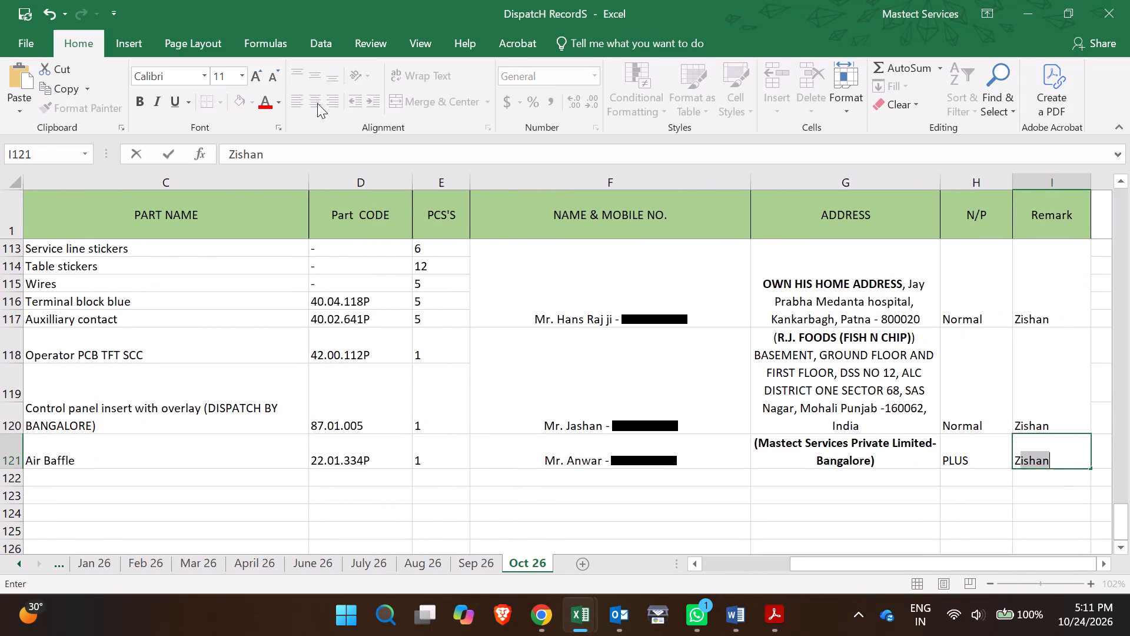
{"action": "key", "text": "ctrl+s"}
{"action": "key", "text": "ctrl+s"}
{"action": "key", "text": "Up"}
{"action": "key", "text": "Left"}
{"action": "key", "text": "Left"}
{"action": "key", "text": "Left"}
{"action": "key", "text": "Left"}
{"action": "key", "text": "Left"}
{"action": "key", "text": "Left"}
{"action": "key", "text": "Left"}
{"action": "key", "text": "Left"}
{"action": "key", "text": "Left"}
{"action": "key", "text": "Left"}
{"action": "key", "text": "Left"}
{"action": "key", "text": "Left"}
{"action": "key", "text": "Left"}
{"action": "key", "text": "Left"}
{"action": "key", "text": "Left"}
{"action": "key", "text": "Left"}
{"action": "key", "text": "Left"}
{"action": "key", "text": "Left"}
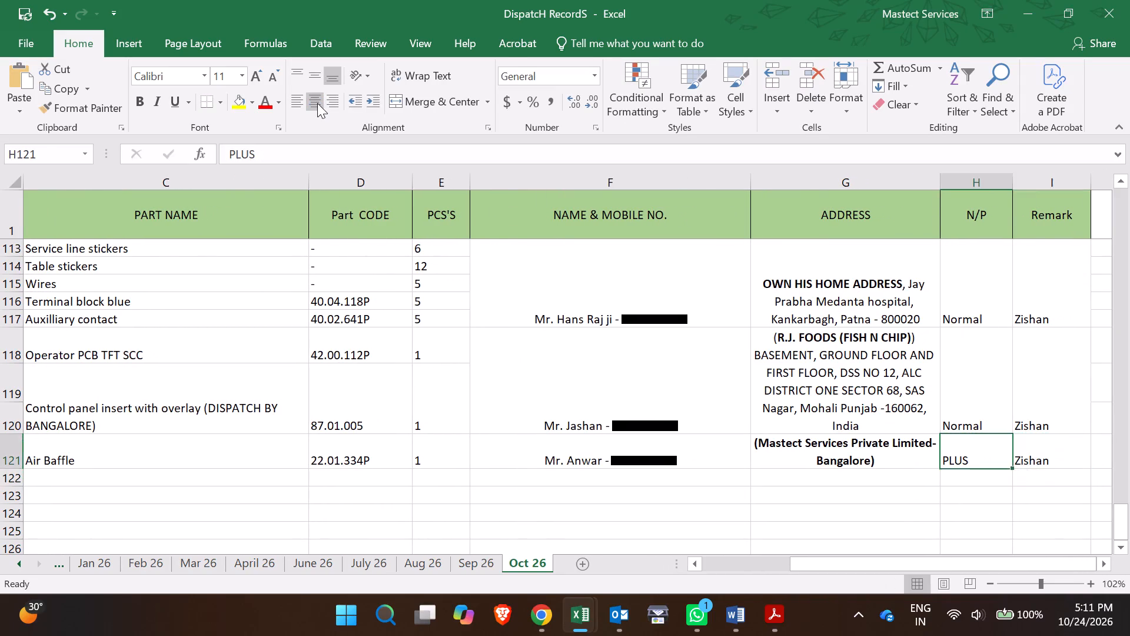
Save the DispatcH RecordS workbook with entry 73's row filled in.
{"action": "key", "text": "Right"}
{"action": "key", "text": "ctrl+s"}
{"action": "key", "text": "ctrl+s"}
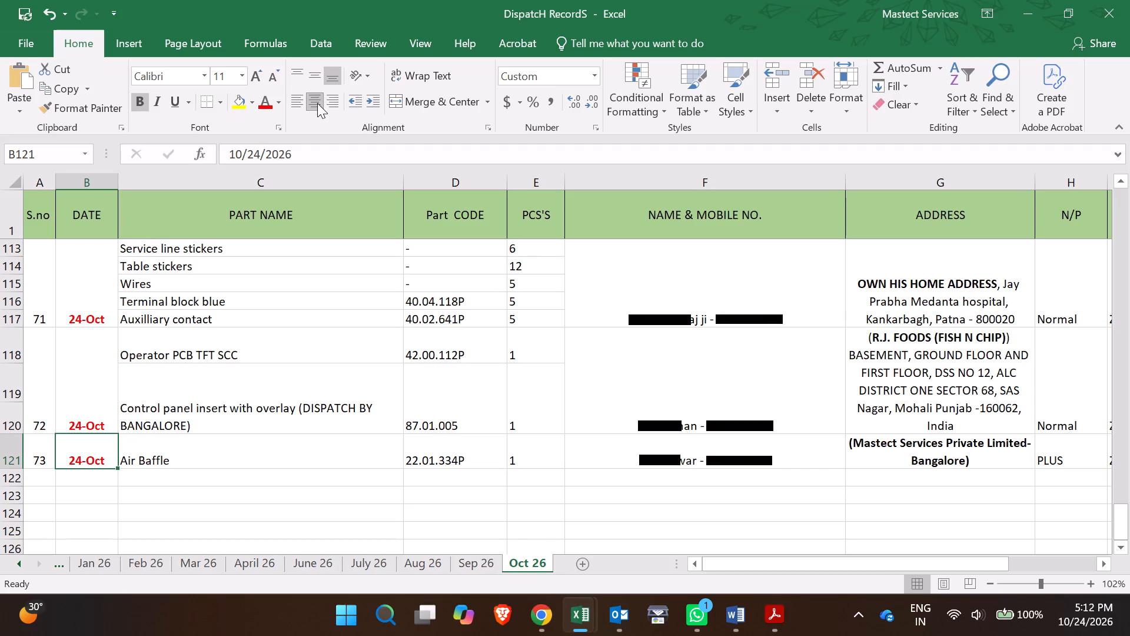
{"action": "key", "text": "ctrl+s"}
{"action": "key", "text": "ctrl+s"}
Switch to the STICKERS document in Word.
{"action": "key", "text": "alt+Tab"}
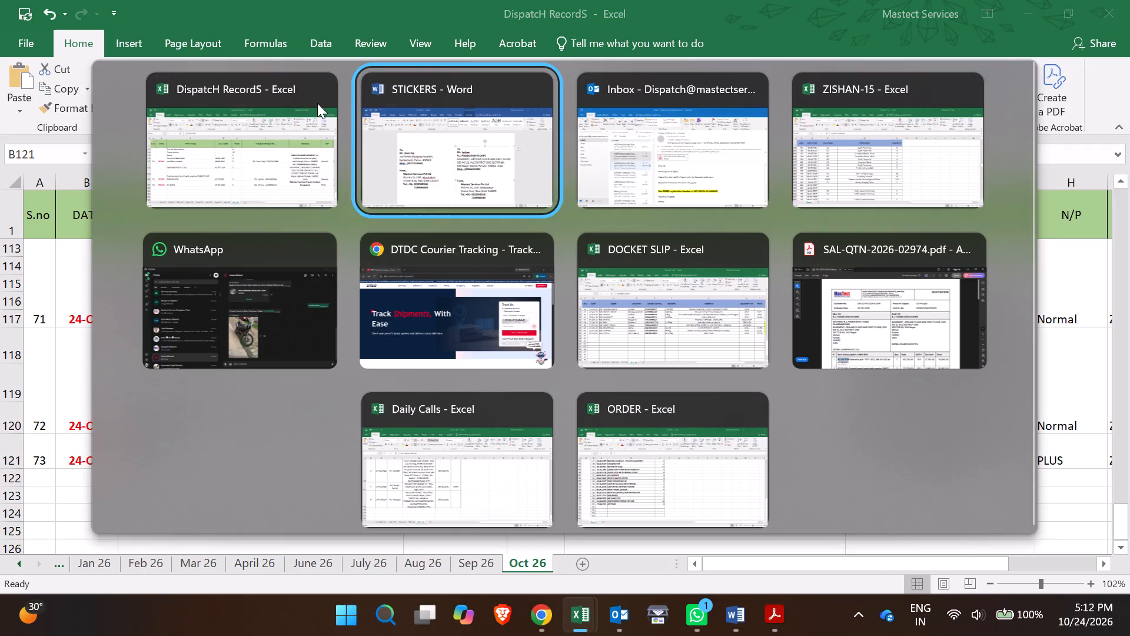
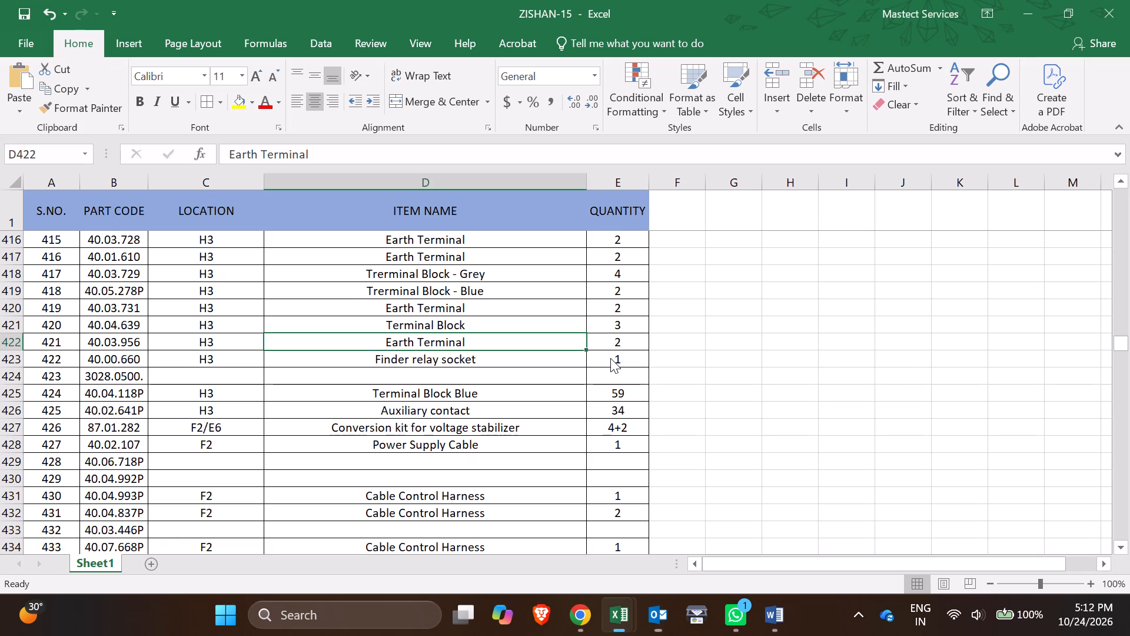
Save the ZISHAN-15 stock workbook.
{"action": "key", "text": "ctrl+s"}
{"action": "key", "text": "ctrl+s"}
Find part code 24.00.504 in the stock sheet and select the quantity cell of its Lock Cover row.
{"action": "key", "text": "ctrl+f"}
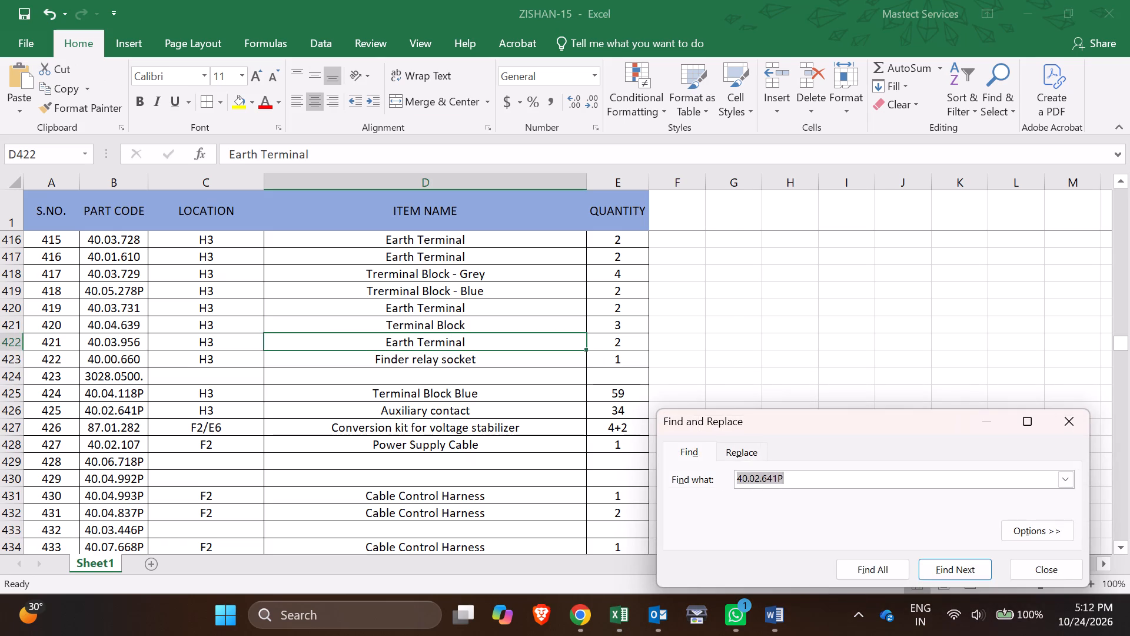
{"action": "key", "text": "BackSpace"}
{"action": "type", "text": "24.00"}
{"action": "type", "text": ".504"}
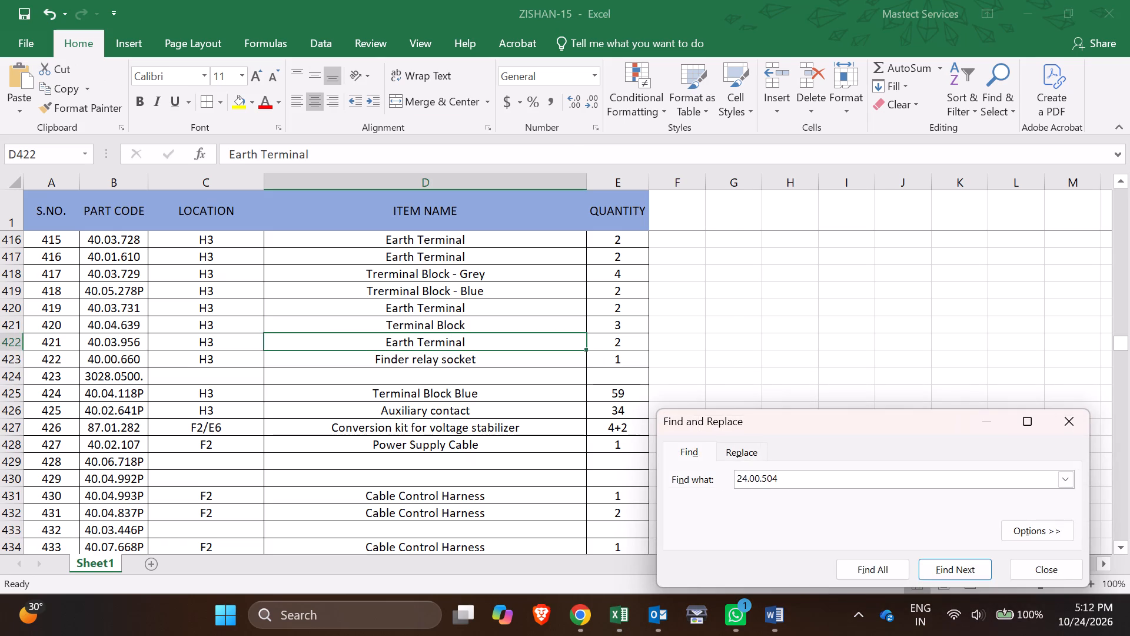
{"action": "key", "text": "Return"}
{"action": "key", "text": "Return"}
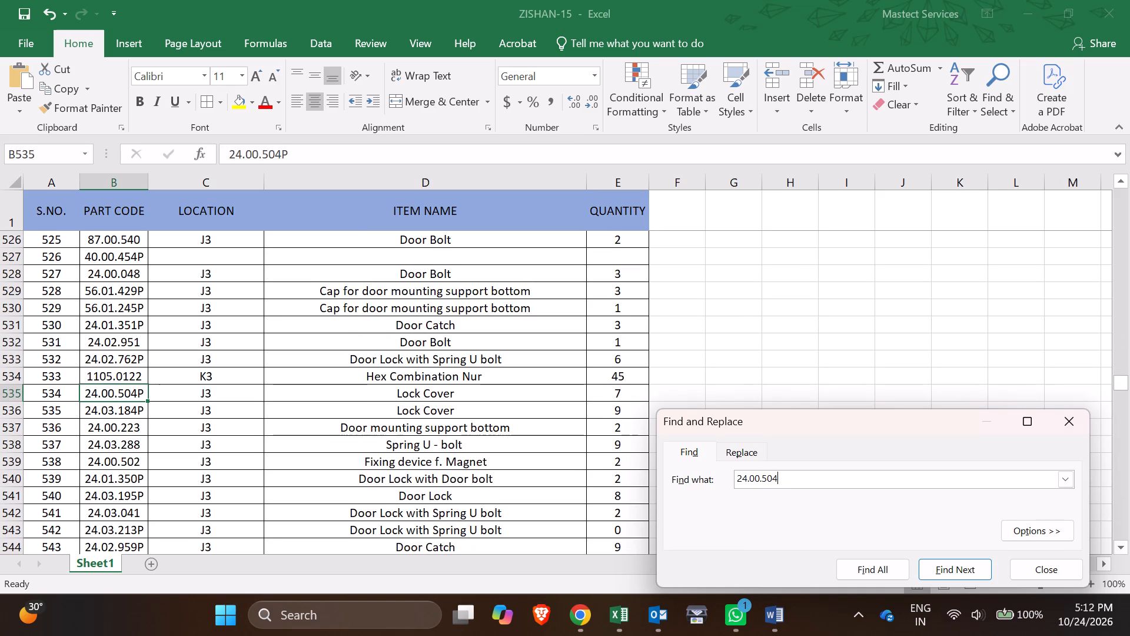
{"action": "left_click", "coordinate": [385, 395]}
{"action": "key", "text": "Right"}
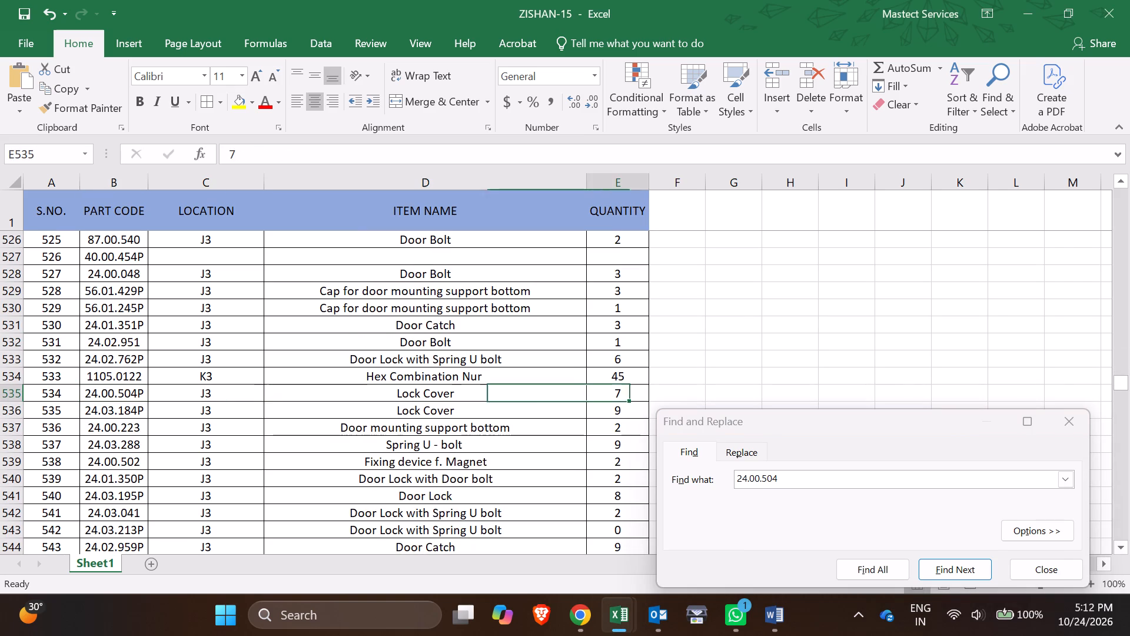
Set the quantity of Lock Cover part 24.00.504P to 6.
{"action": "key", "text": "6"}
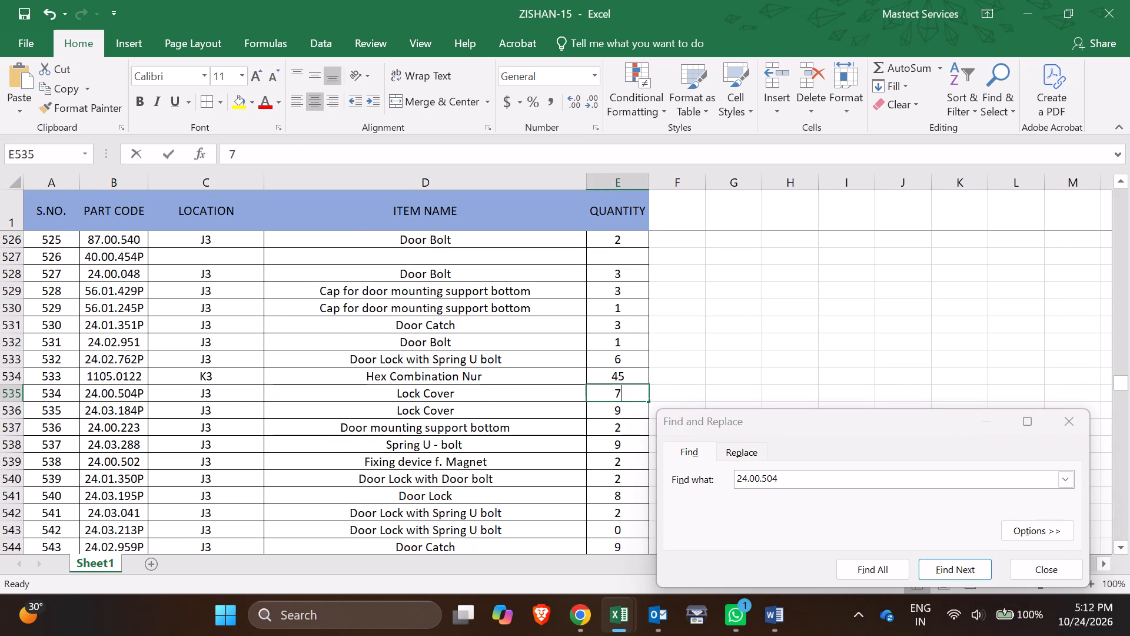
{"action": "key", "text": "Return"}
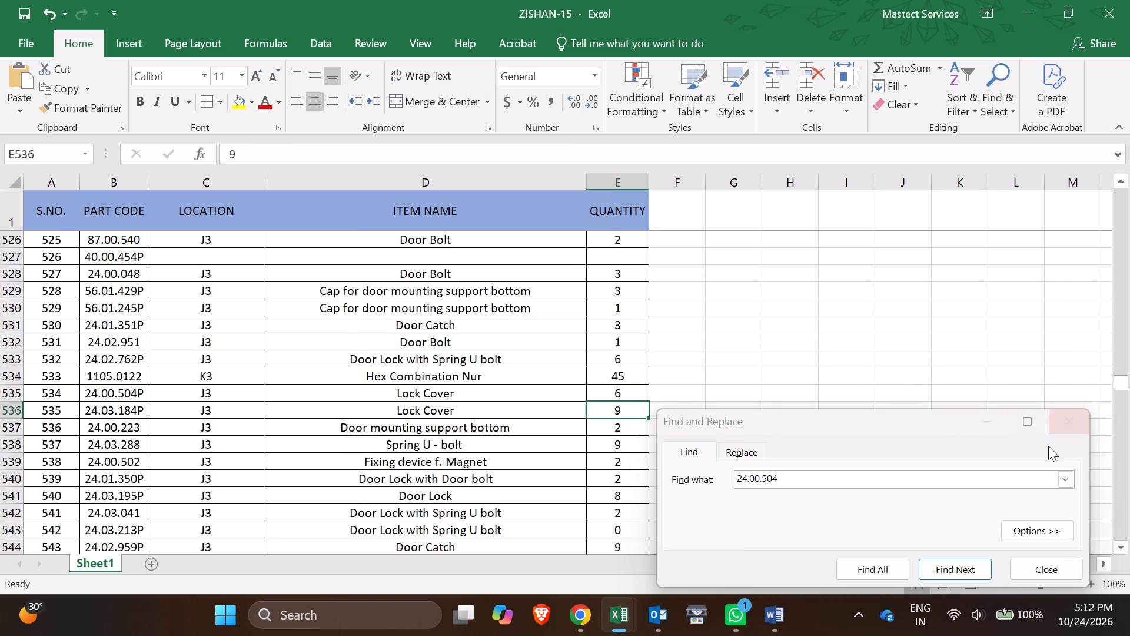
Find part code 10.00.992 and set the quantity of that hex self tapping screw to 45.
{"action": "double_click", "coordinate": [1037, 476]}
{"action": "key", "text": "BackSpace"}
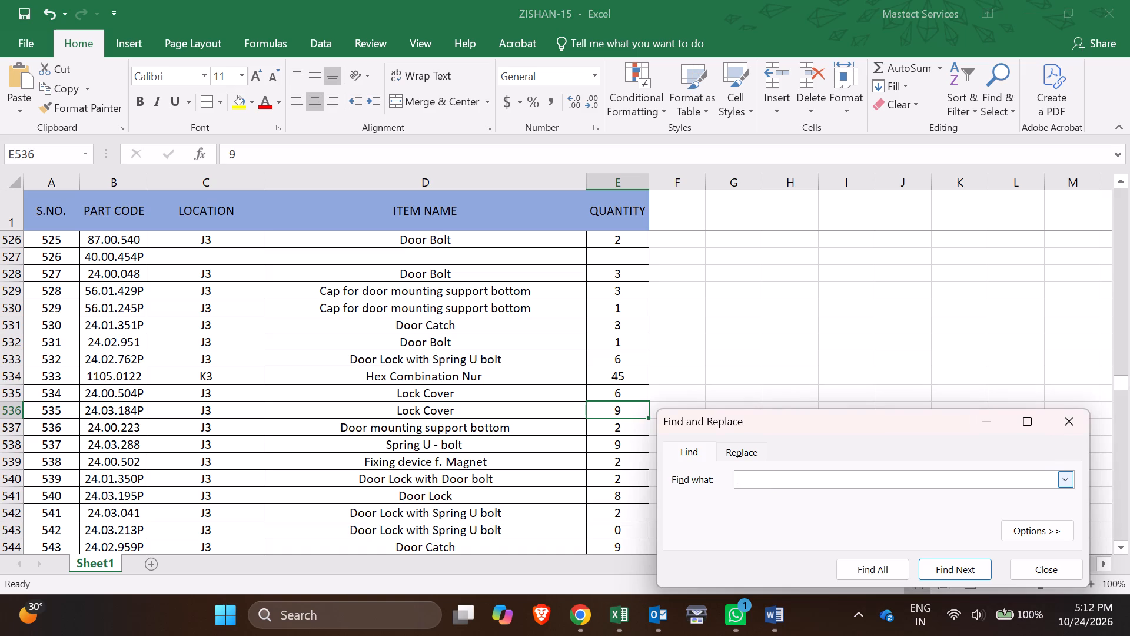
{"action": "type", "text": "10.00."}
{"action": "type", "text": "992"}
{"action": "key", "text": "Return"}
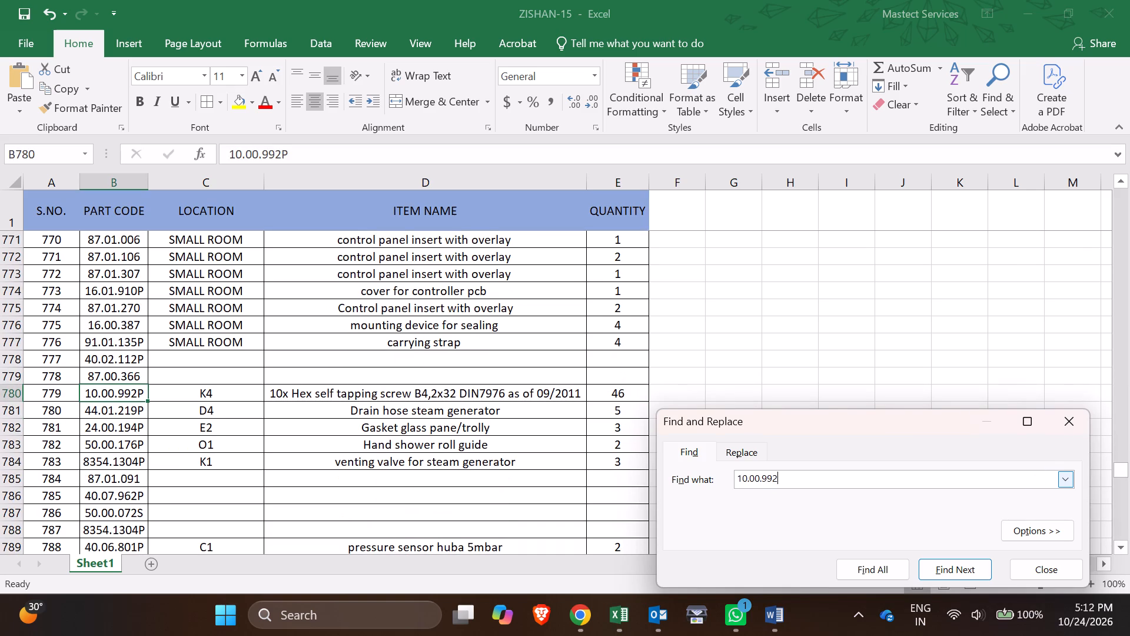
{"action": "key", "text": "Return"}
{"action": "left_click", "coordinate": [621, 396]}
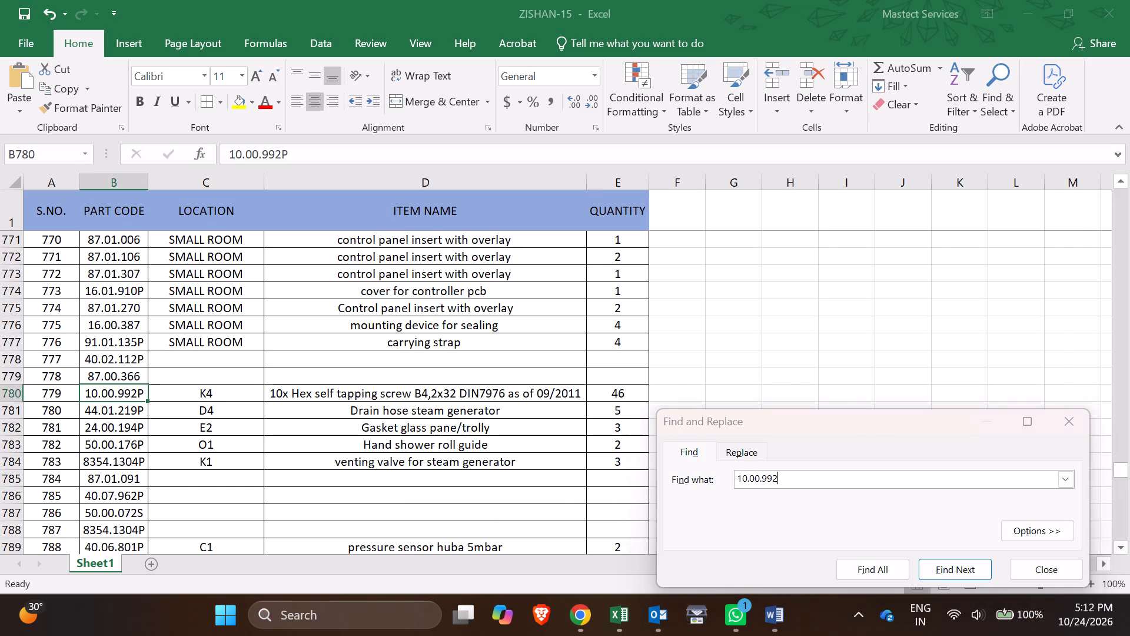
{"action": "type", "text": "45"}
{"action": "key", "text": "Return"}
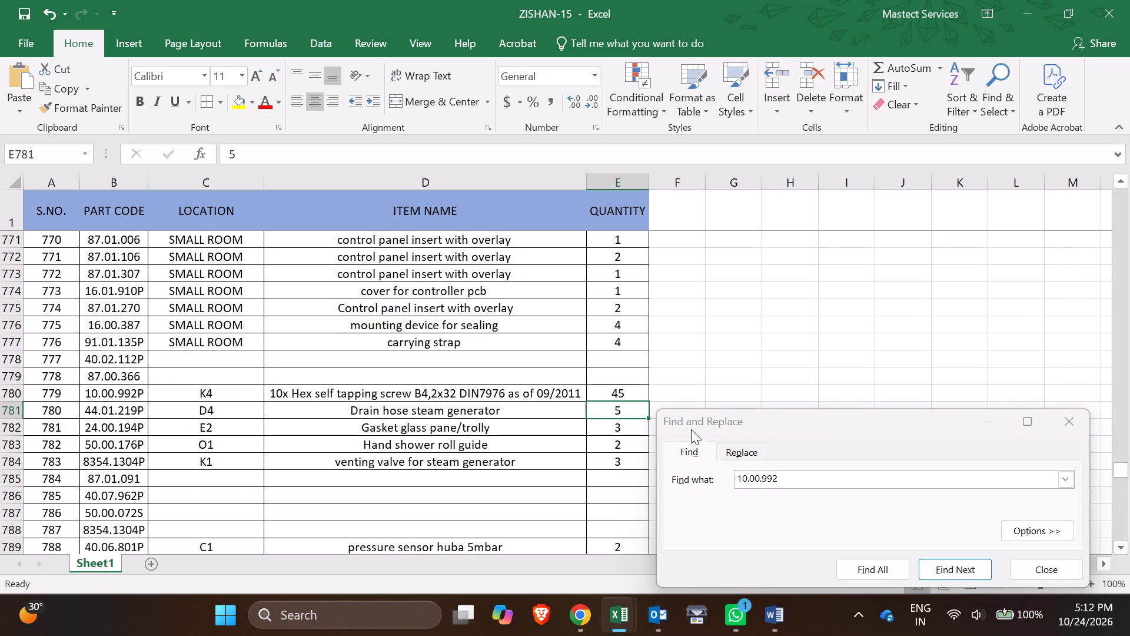
Clear and close the part search, and save the stock workbook.
{"action": "double_click", "coordinate": [816, 481]}
{"action": "key", "text": "BackSpace"}
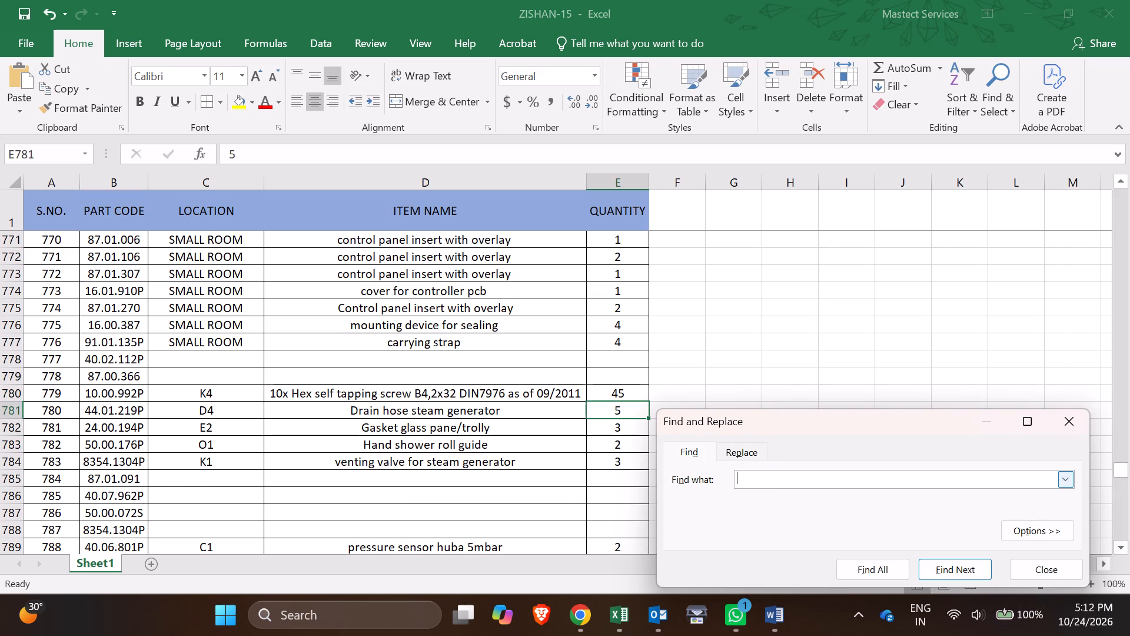
{"action": "left_click", "coordinate": [1054, 422]}
{"action": "key", "text": "ctrl+s"}
{"action": "left_click", "coordinate": [550, 428]}
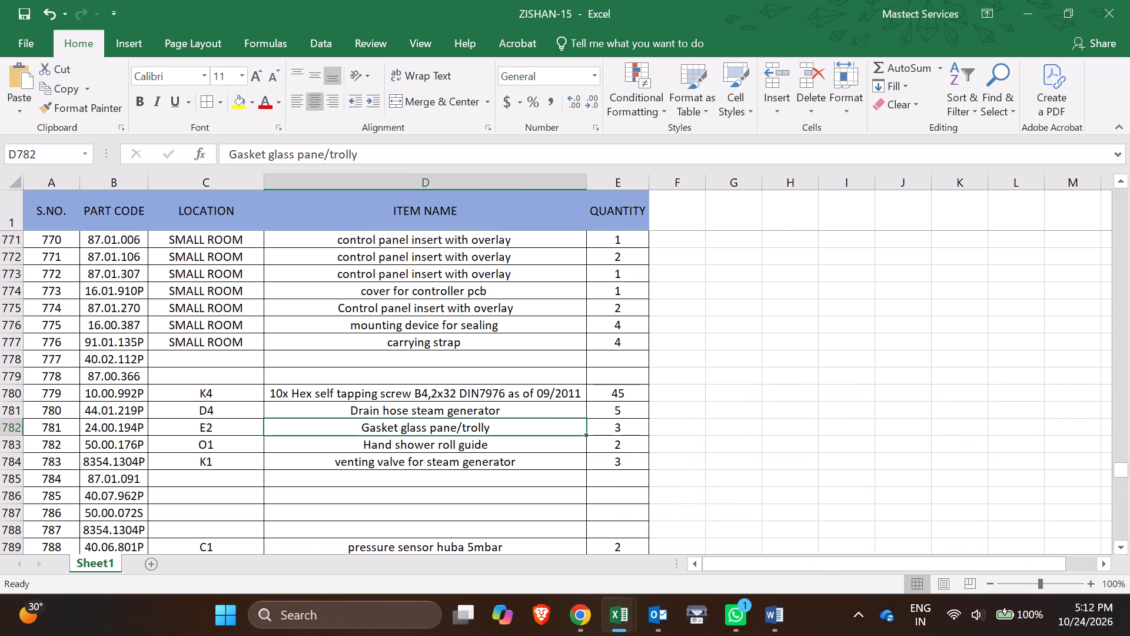
{"action": "key", "text": "ctrl+s"}
Start a new row below the last stock entry with S.NO. 964 and part code "-", saving the workbook.
{"action": "scroll", "coordinate": [550, 428], "scroll_direction": "down", "scroll_amount": 16}
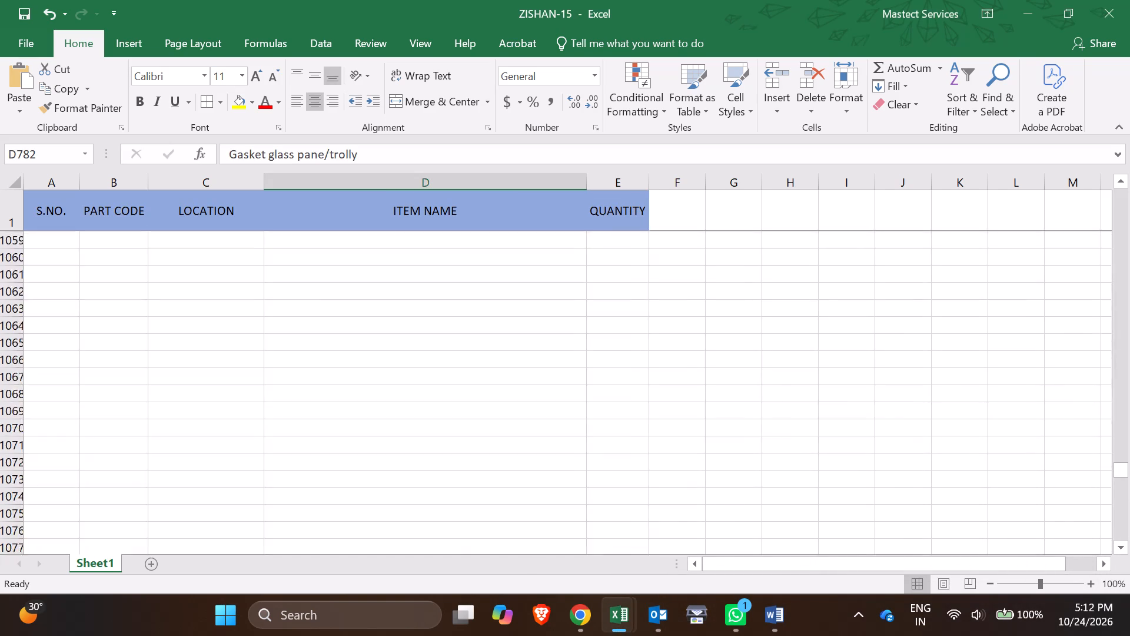
{"action": "scroll", "coordinate": [550, 428], "scroll_direction": "up", "scroll_amount": 3}
{"action": "scroll", "coordinate": [550, 428], "scroll_direction": "down", "scroll_amount": 3}
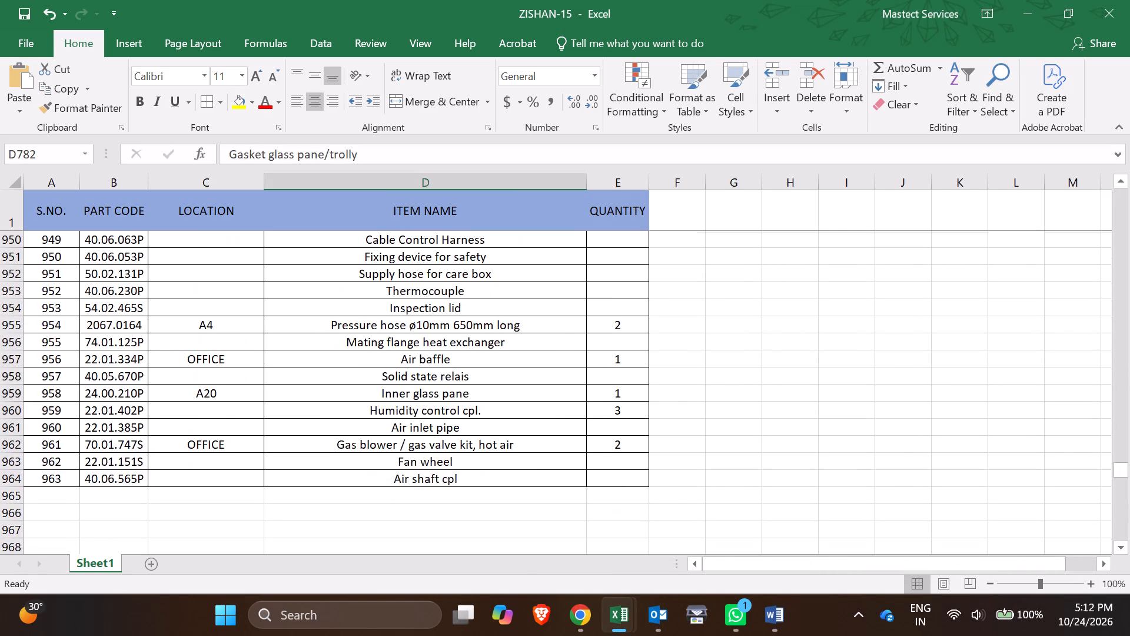
{"action": "scroll", "coordinate": [550, 428], "scroll_direction": "down", "scroll_amount": 1}
{"action": "left_click", "coordinate": [53, 493]}
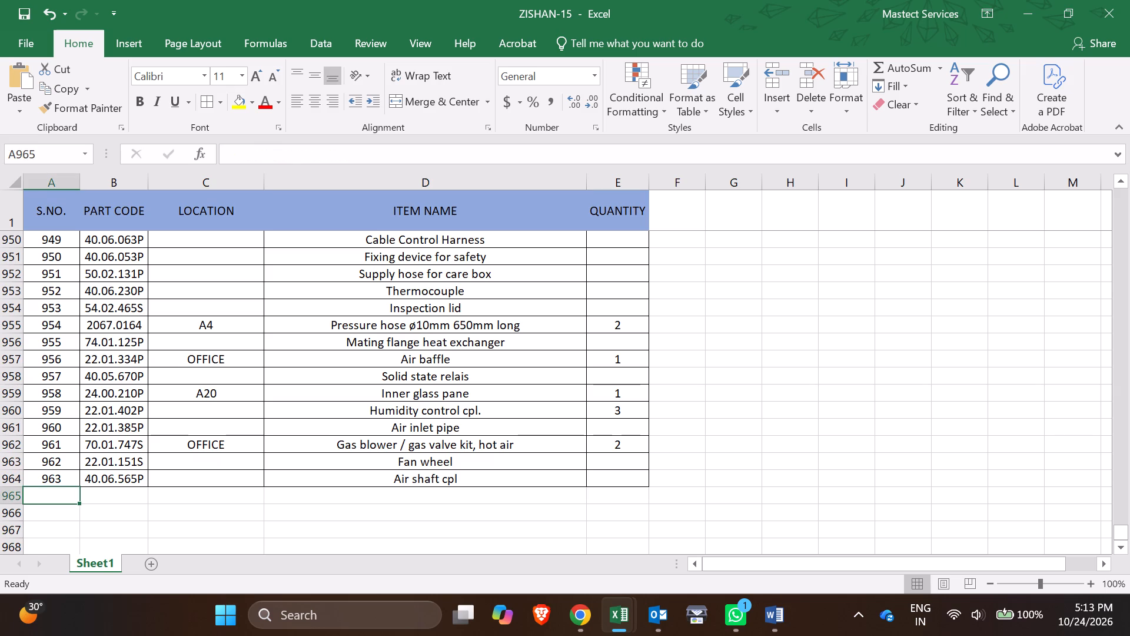
{"action": "type", "text": "964"}
{"action": "key", "text": "Return"}
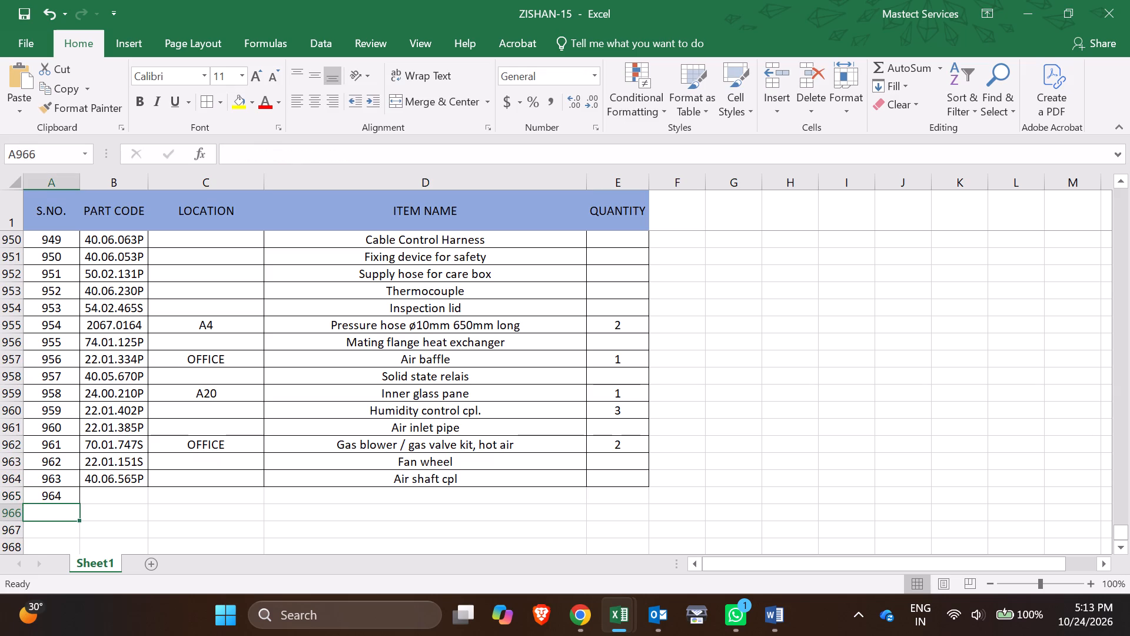
{"action": "key", "text": "Up"}
{"action": "key", "text": "Right"}
{"action": "key", "text": "ctrl+s"}
{"action": "key", "text": "ctrl+s"}
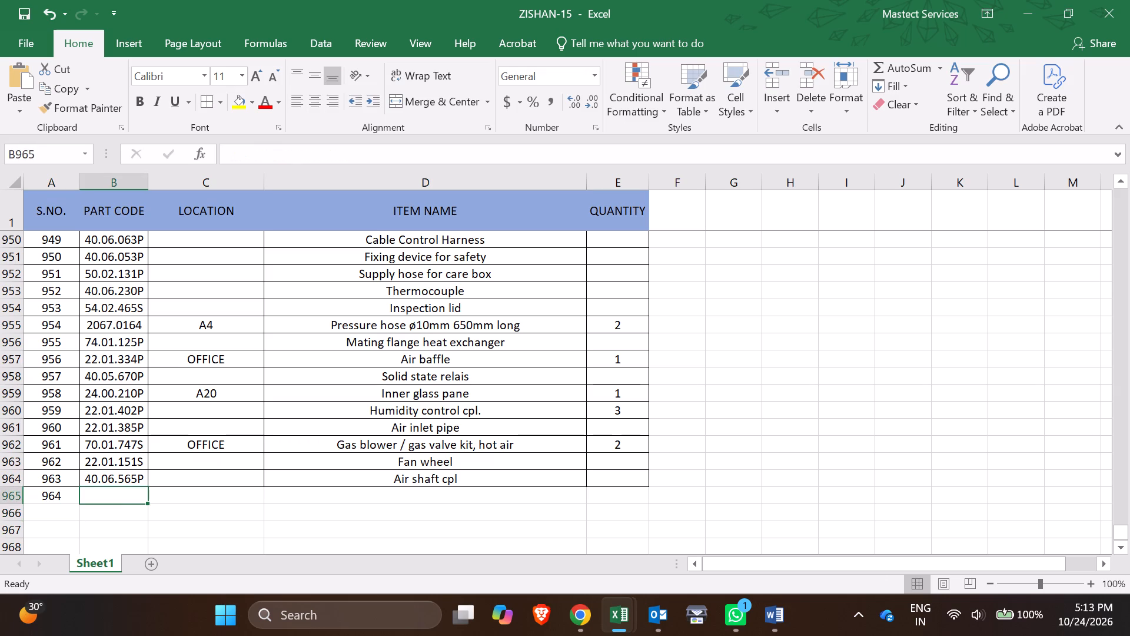
{"action": "key", "text": "minus"}
{"action": "key", "text": "Return"}
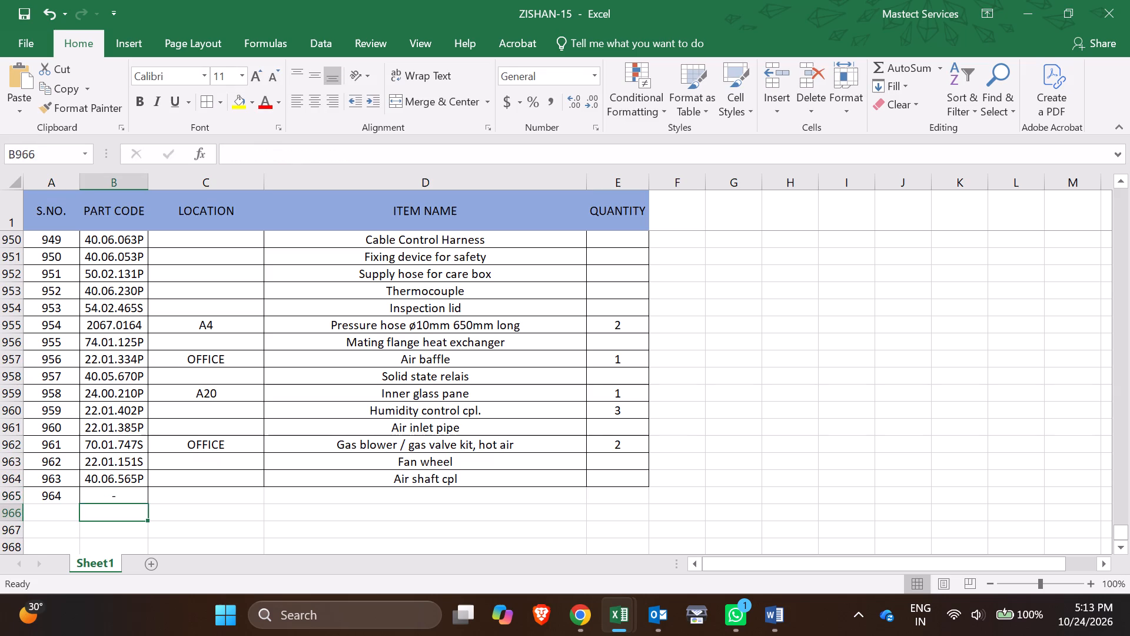
Enter P2 as the location of entry 964, centre it in its cell and save the workbook.
{"action": "key", "text": "Up"}
{"action": "key", "text": "Right"}
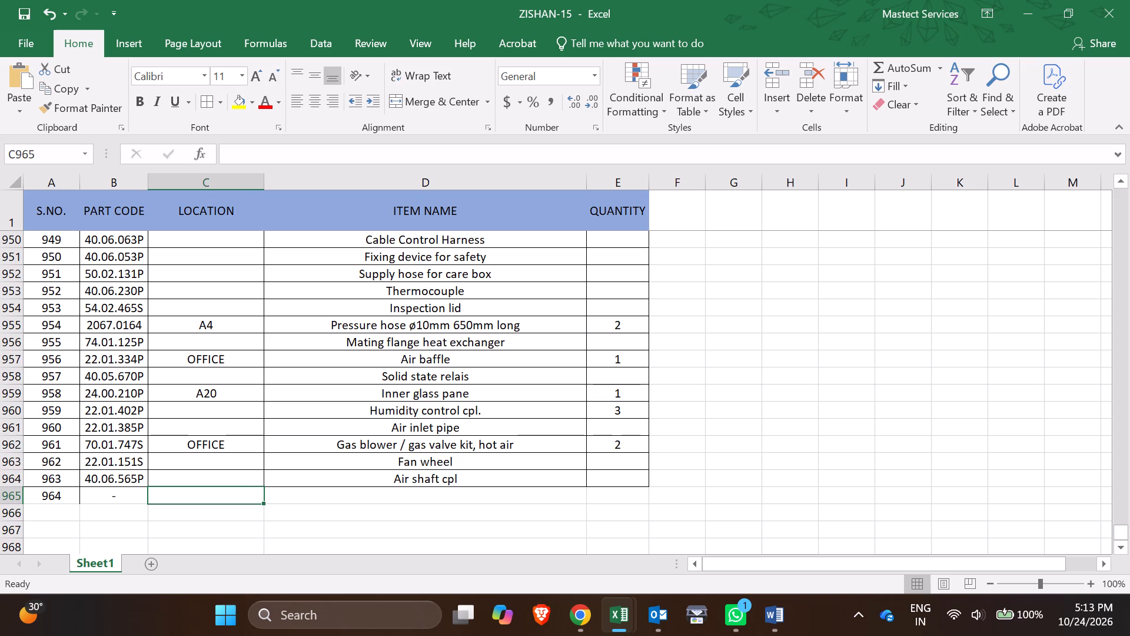
{"action": "key", "text": "shift+p"}
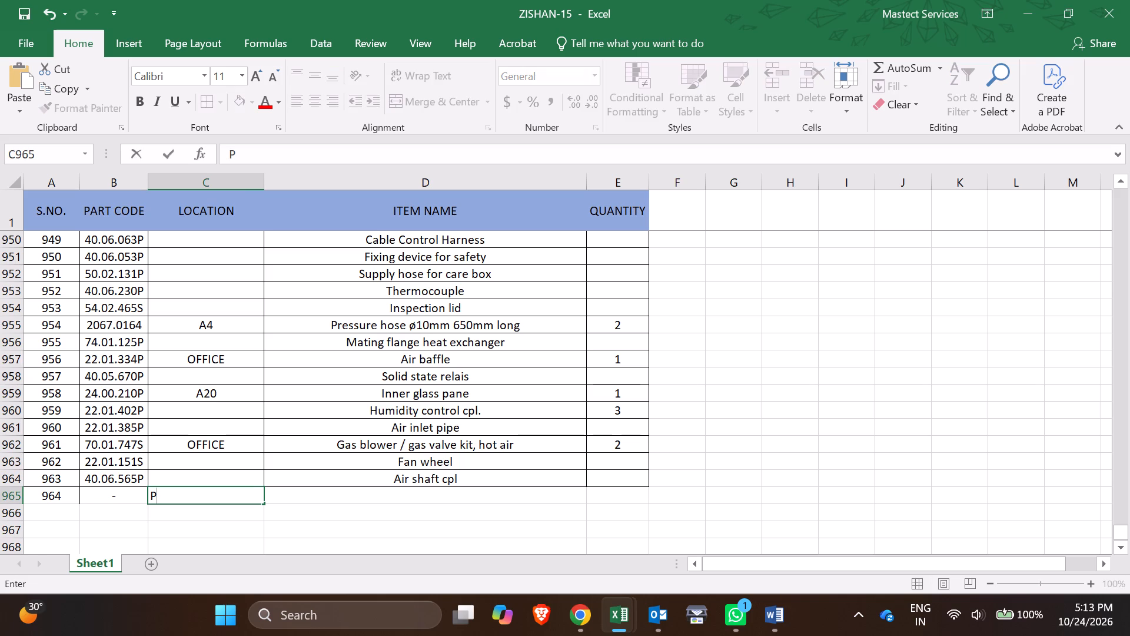
{"action": "key", "text": "1"}
{"action": "key", "text": "BackSpace"}
{"action": "key", "text": "2"}
{"action": "key", "text": "Return"}
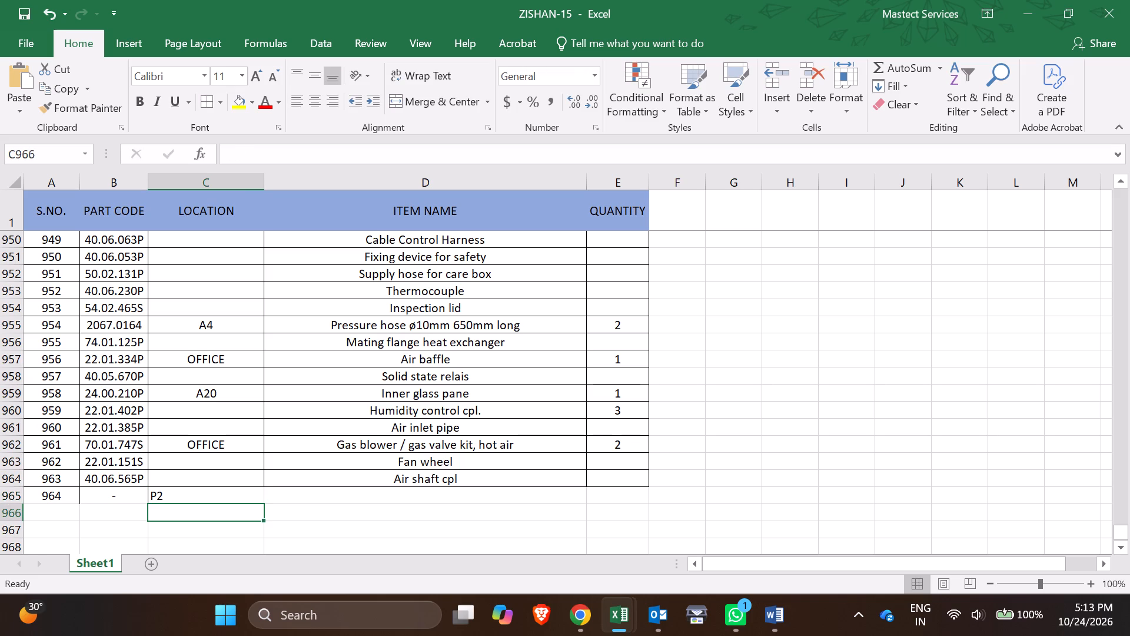
{"action": "key", "text": "Up"}
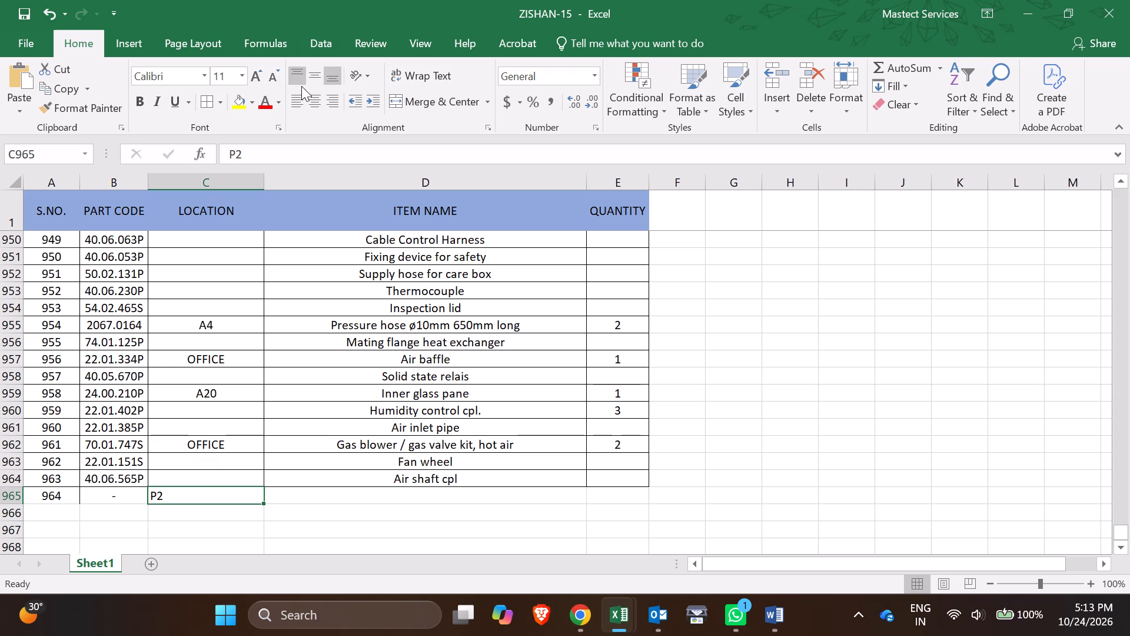
{"action": "left_click", "coordinate": [311, 104]}
{"action": "key", "text": "Right"}
{"action": "key", "text": "ctrl+s"}
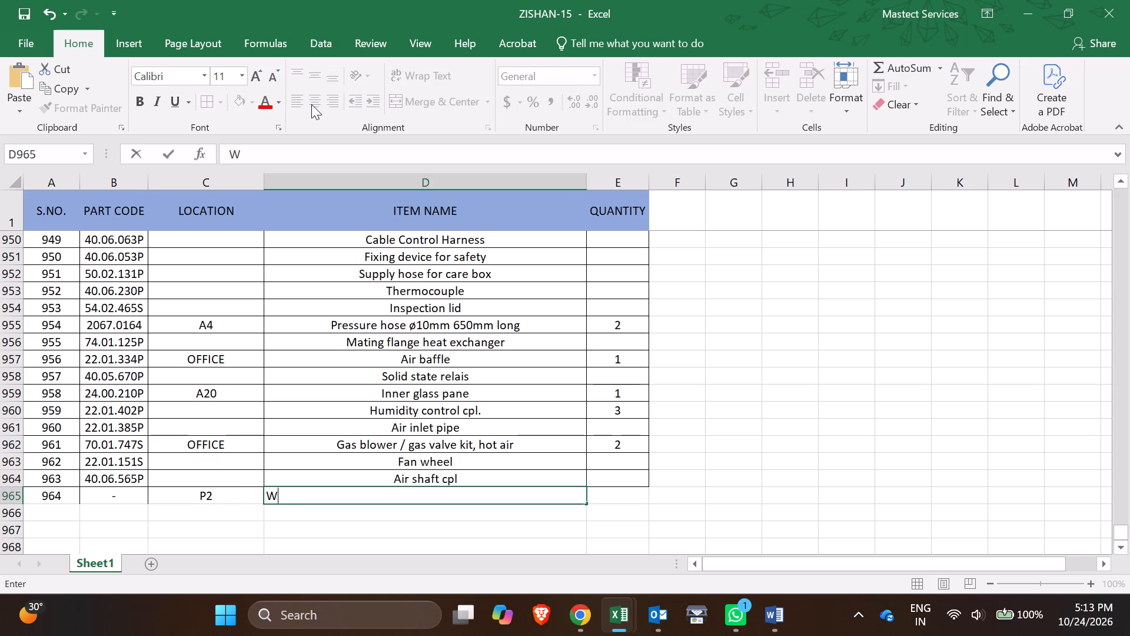
Enter Water inlet pipe as the item name of entry 964.
{"action": "type", "text": "ater inlet"}
{"action": "key", "text": "space"}
{"action": "type", "text": "pipe"}
{"action": "key", "text": "Return"}
Enter 2 as the quantity of entry 964 and centre it in its cell.
{"action": "key", "text": "Up"}
{"action": "key", "text": "Right"}
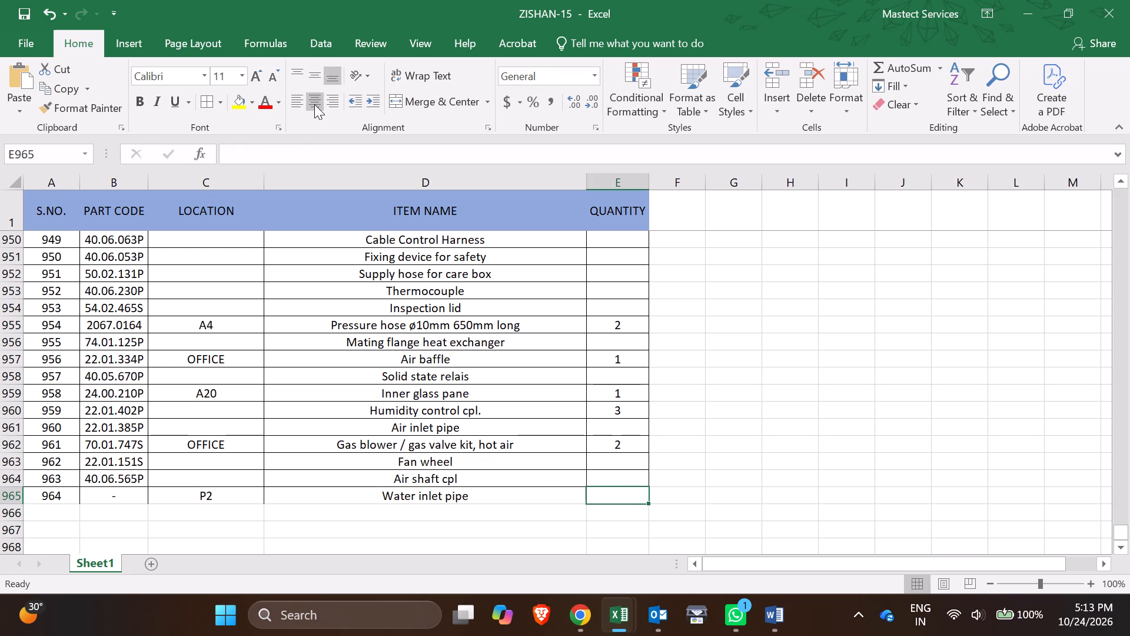
{"action": "key", "text": "2"}
{"action": "key", "text": "Return"}
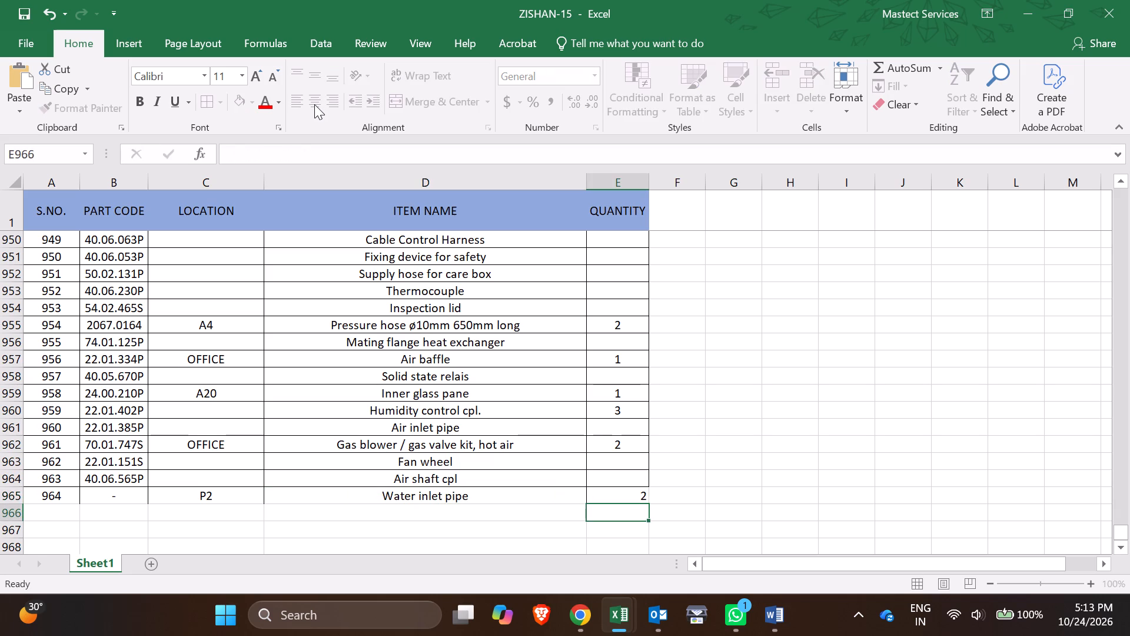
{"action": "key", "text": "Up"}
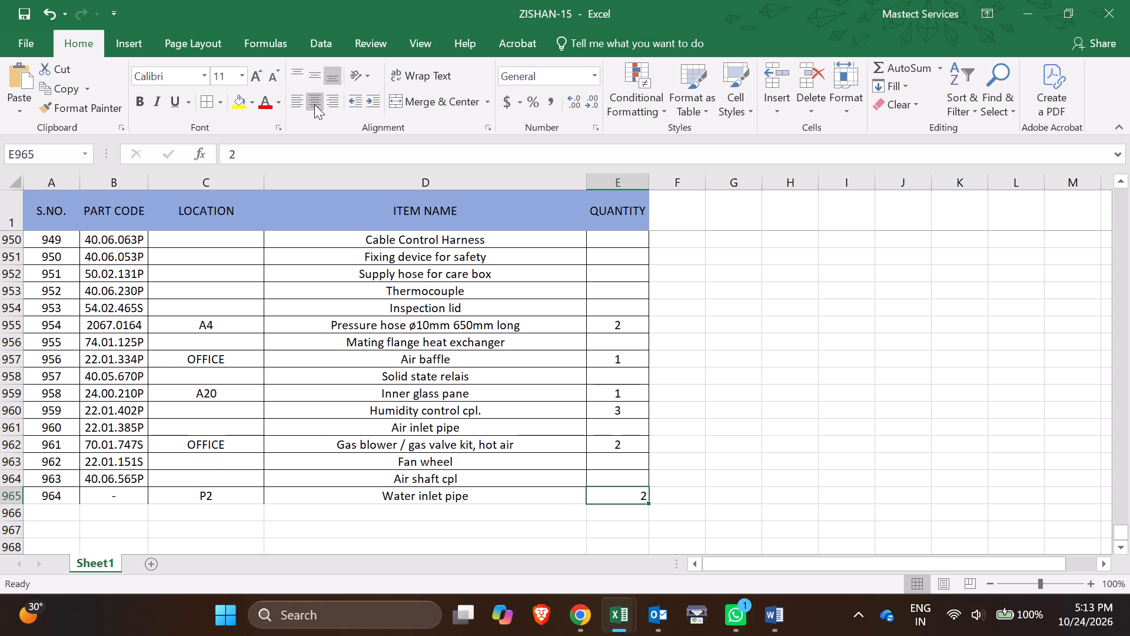
{"action": "left_click", "coordinate": [315, 97]}
Apply cell borders across the whole entry 964 row, from S.NO. to QUANTITY, and save the workbook.
{"action": "key", "text": "Left"}
{"action": "key", "text": "Left"}
{"action": "key", "text": "Left"}
{"action": "key", "text": "Left"}
{"action": "key", "text": "ctrl+shift+Right"}
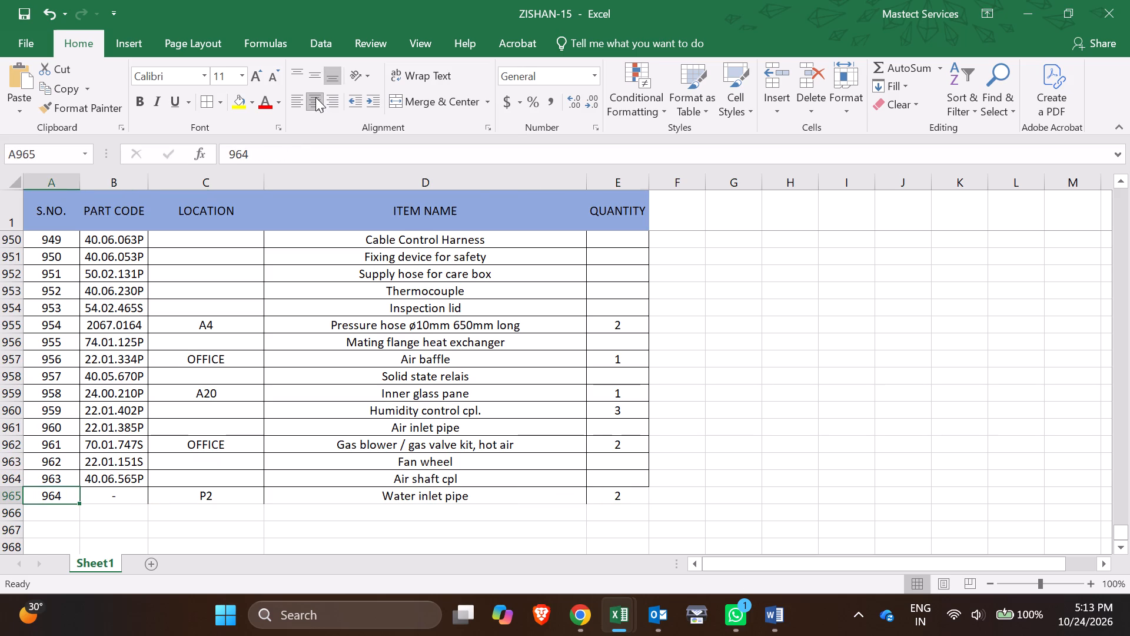
{"action": "left_click", "coordinate": [201, 101]}
{"action": "left_click", "coordinate": [298, 319]}
{"action": "key", "text": "ctrl+s"}
{"action": "key", "text": "ctrl+s"}
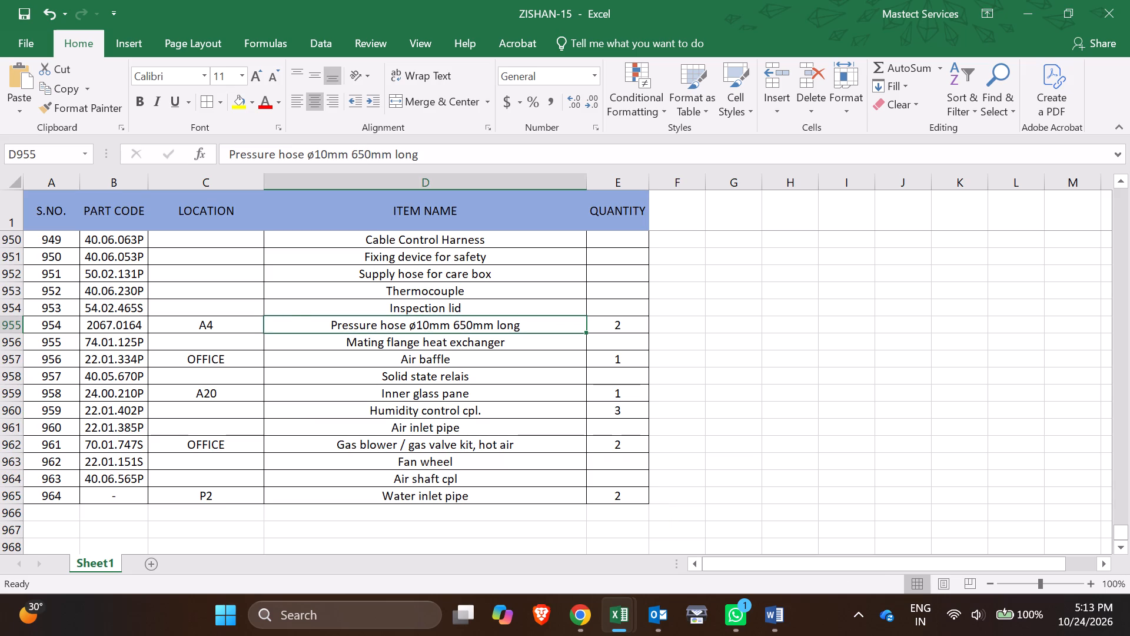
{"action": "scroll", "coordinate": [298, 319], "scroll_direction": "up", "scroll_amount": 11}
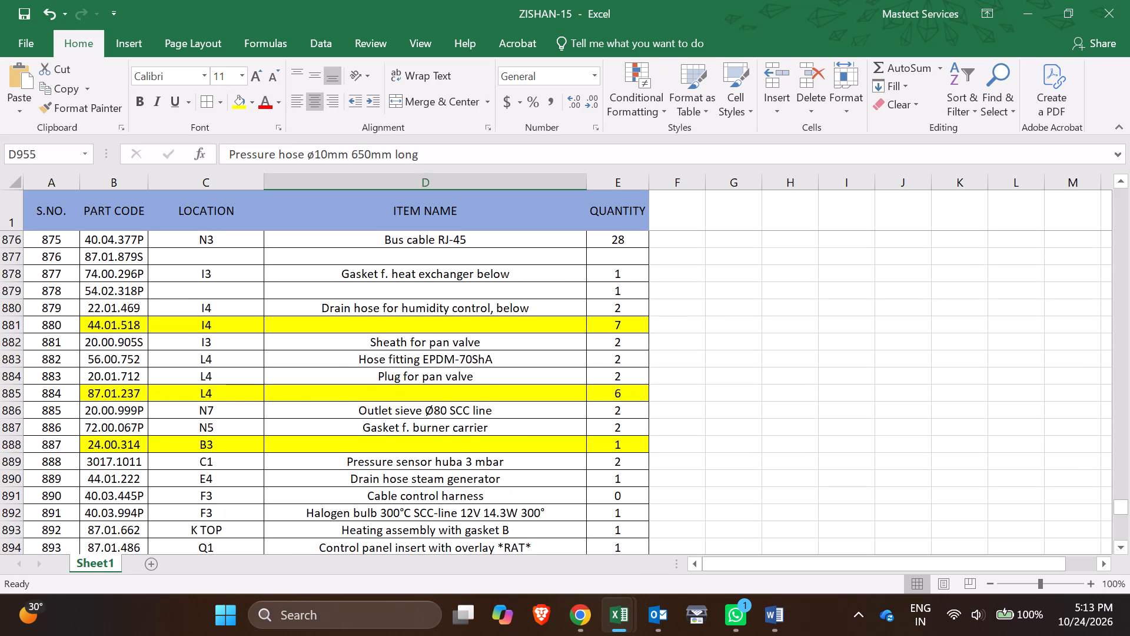
Clear the item name of entry 954, part code 2067.0164.
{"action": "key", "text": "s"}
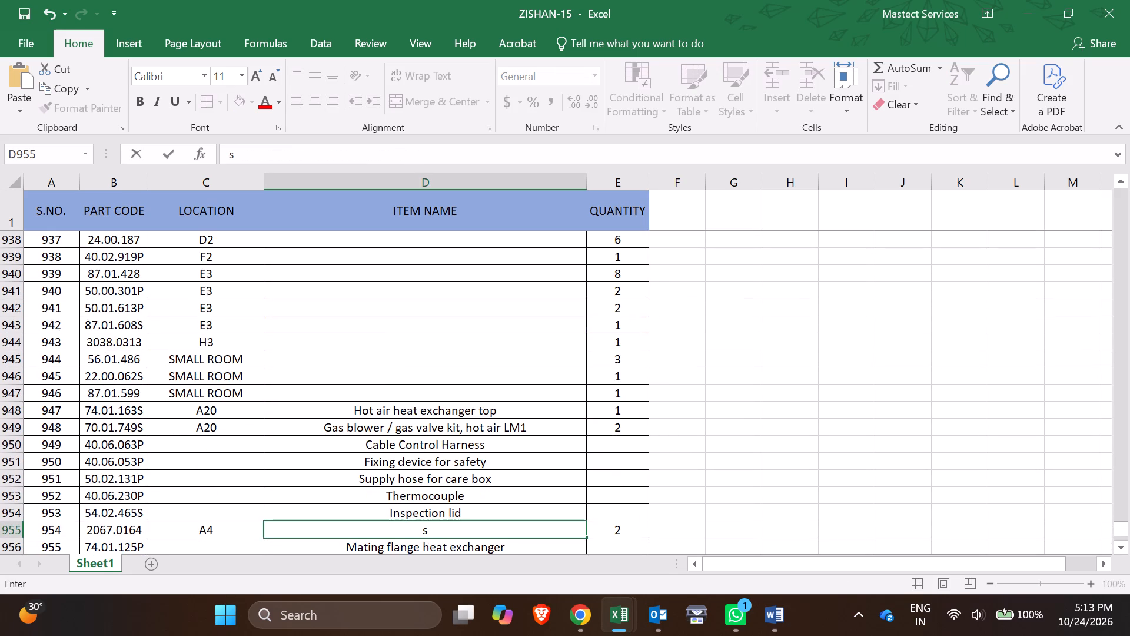
{"action": "key", "text": "BackSpace"}
{"action": "key", "text": "Return"}
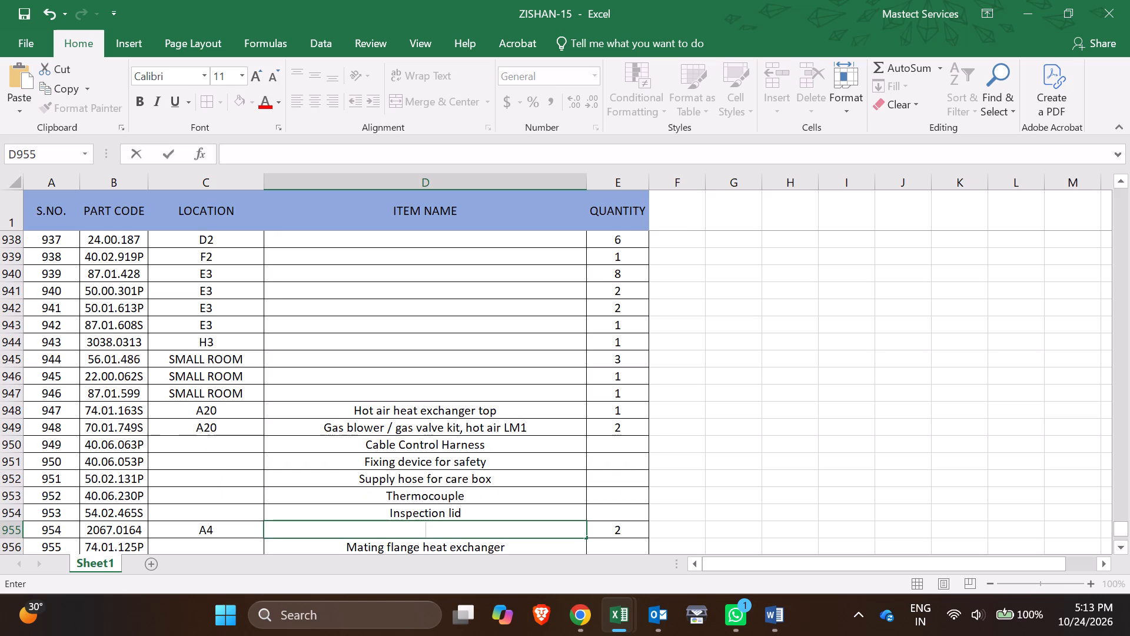
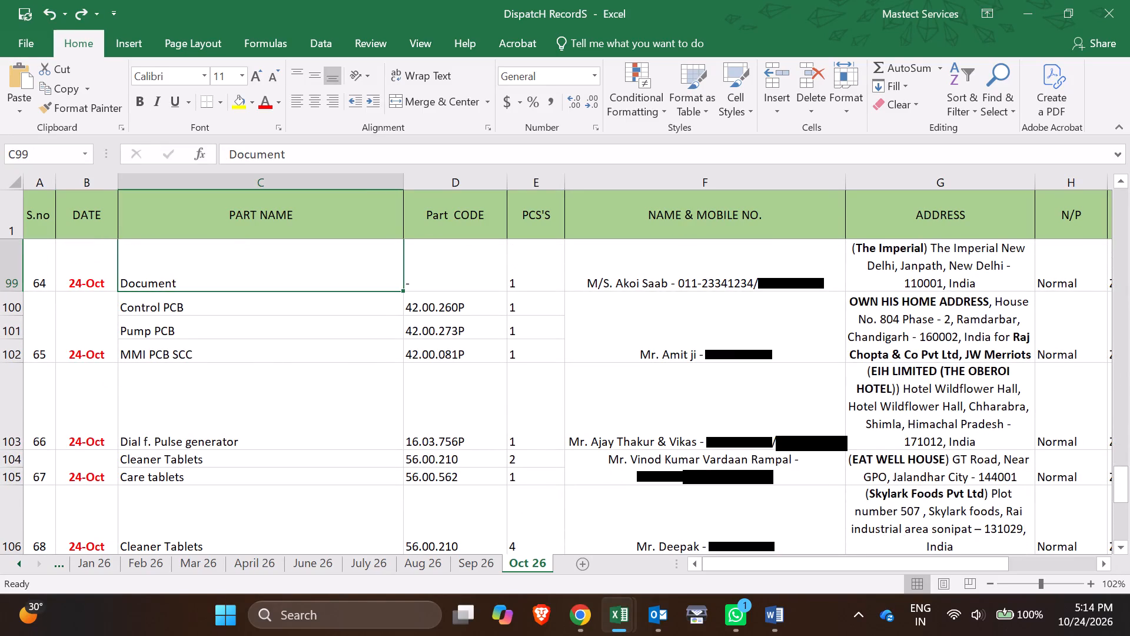
{"action": "key", "text": "Left"}
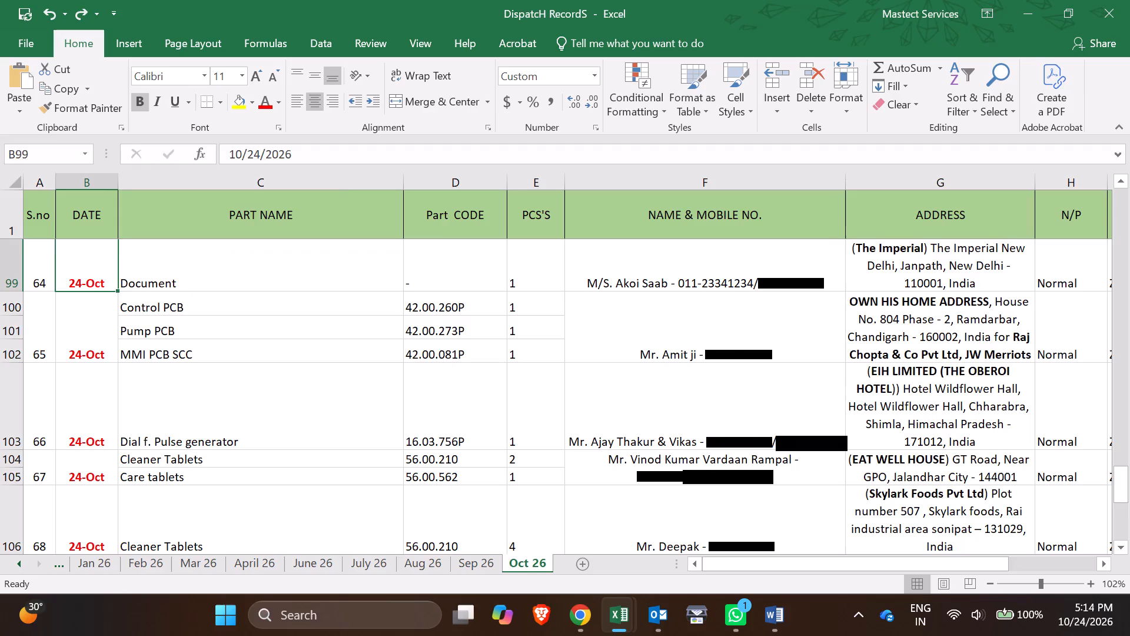
{"action": "key", "text": "Down"}
{"action": "key", "text": "Down"}
{"action": "key", "text": "Down"}
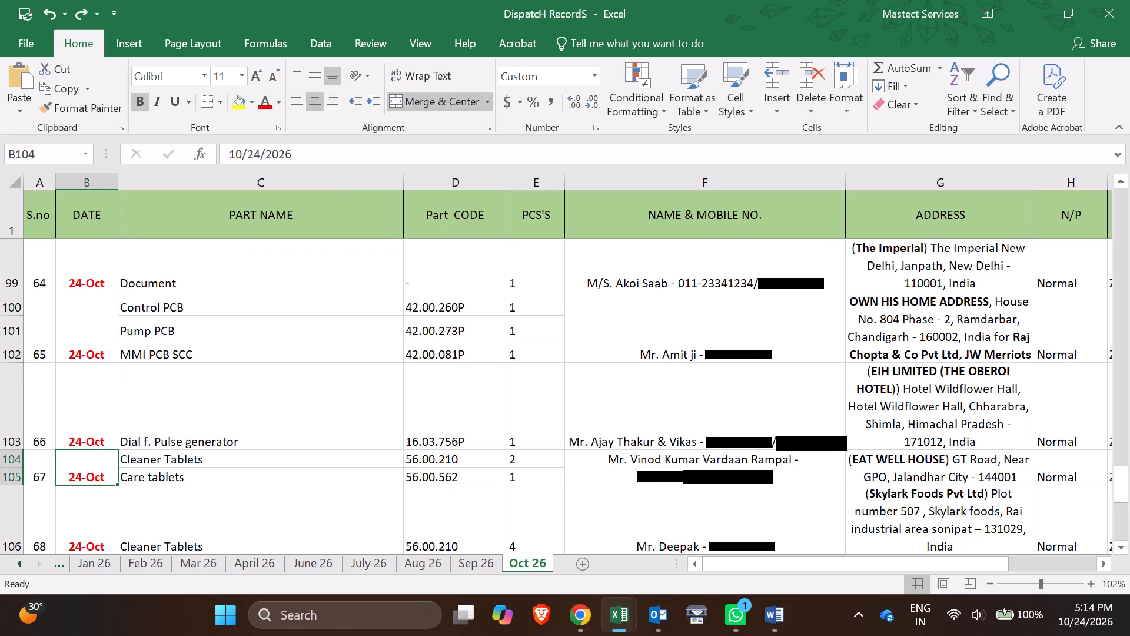
{"action": "key", "text": "Down"}
{"action": "key", "text": "Down"}
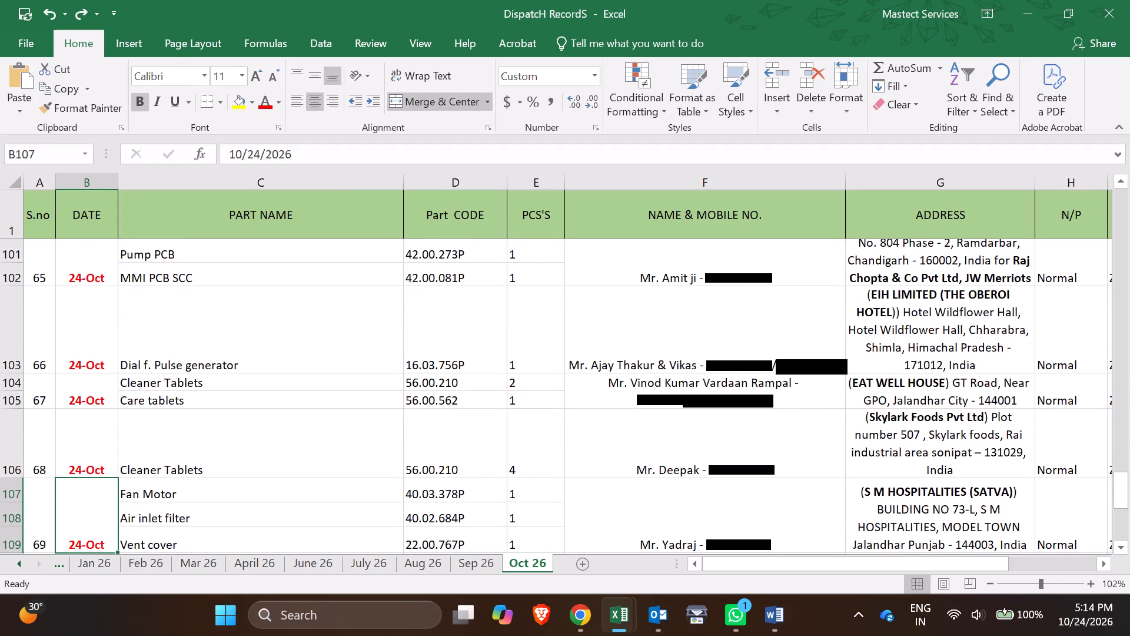
{"action": "key", "text": "Down"}
{"action": "key", "text": "Down"}
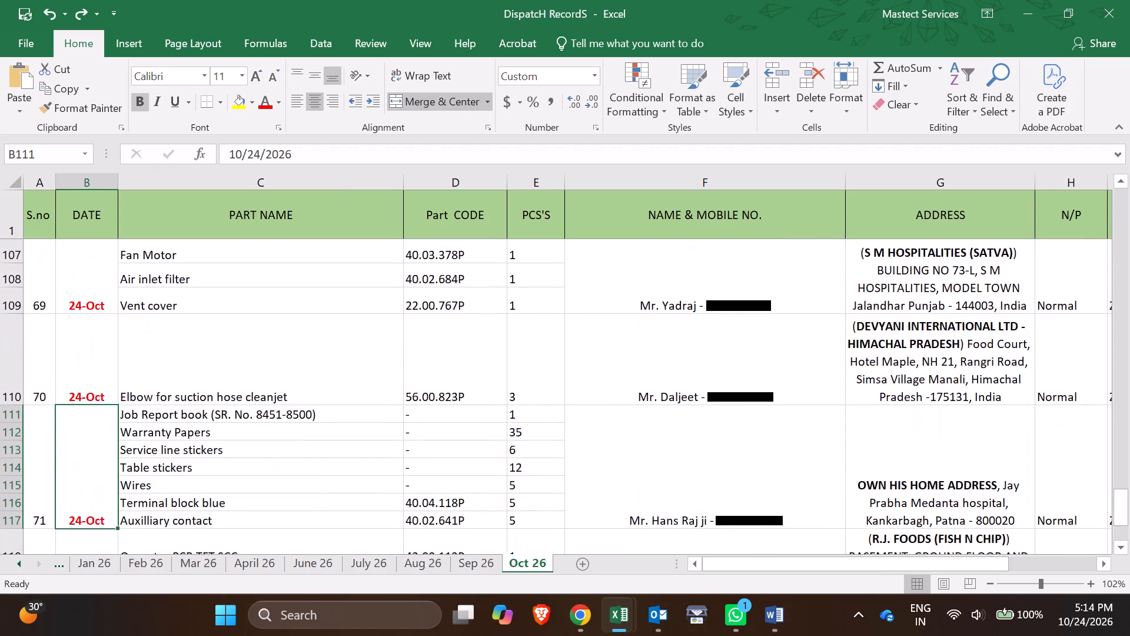
Check the 24-Oct dispatch entries numbered 70 to 73 in the Oct 26 sheet and save the dispatch records workbook.
{"action": "key", "text": "Down"}
{"action": "key", "text": "Down"}
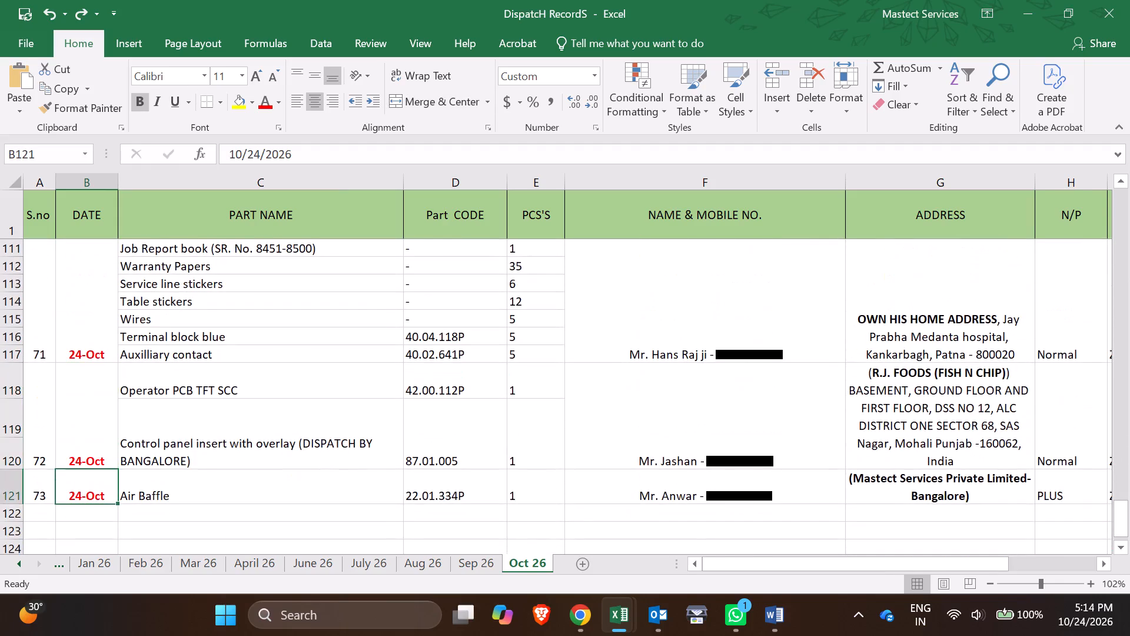
{"action": "key", "text": "ctrl+s"}
{"action": "key", "text": "Up"}
{"action": "key", "text": "Up"}
{"action": "key", "text": "Up"}
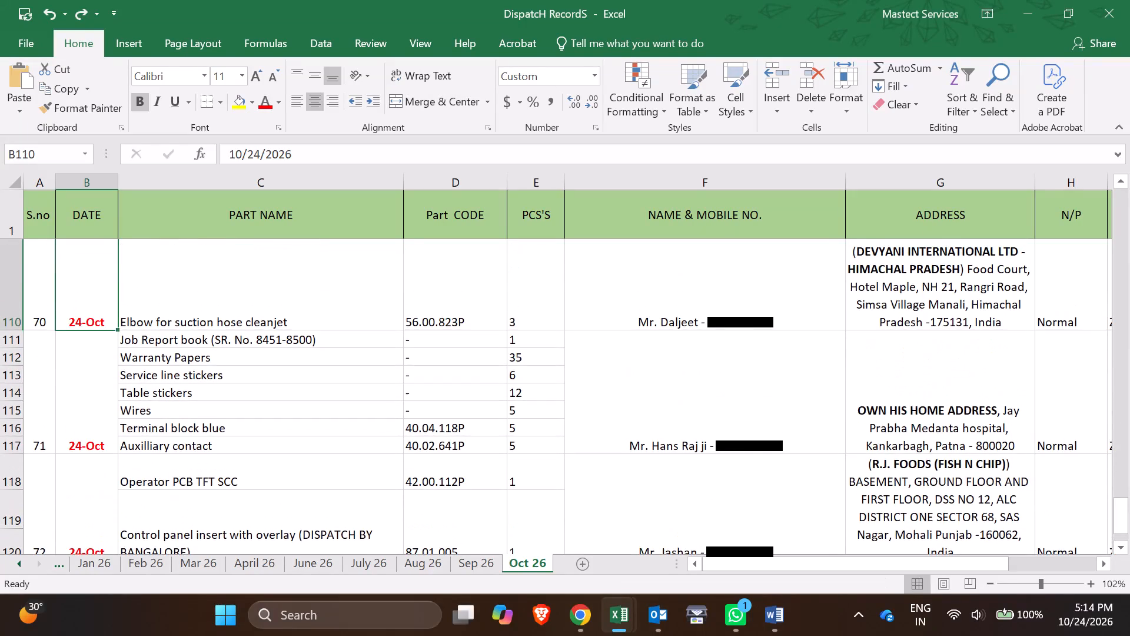